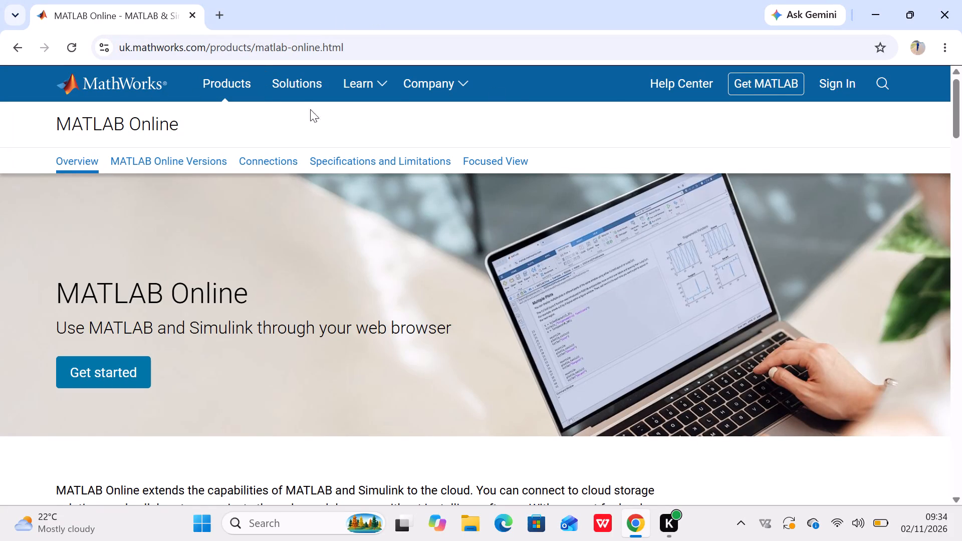
Start getting access to MATLAB Online from its product page to reach the account sign-in page.
{"action": "left_click", "coordinate": [96, 373]}
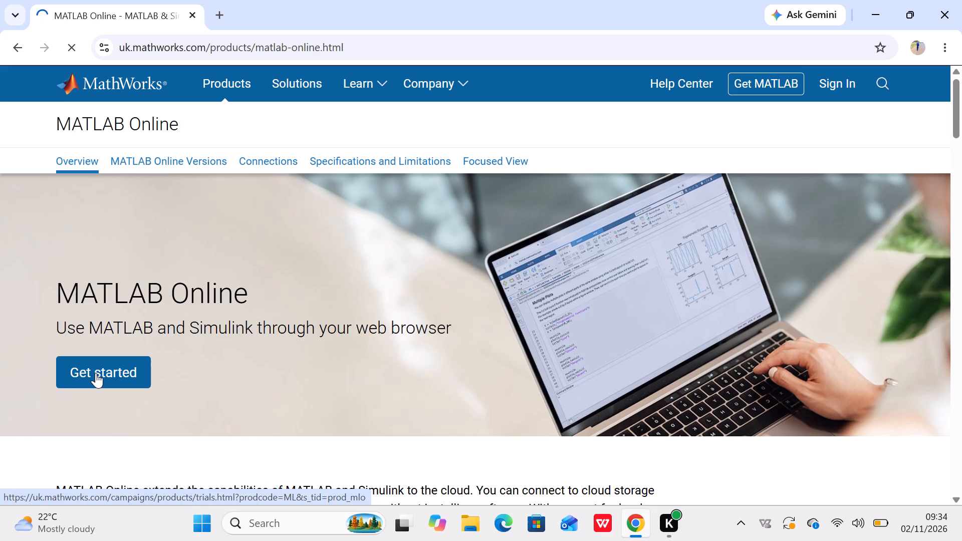
{"action": "left_click", "coordinate": [96, 373]}
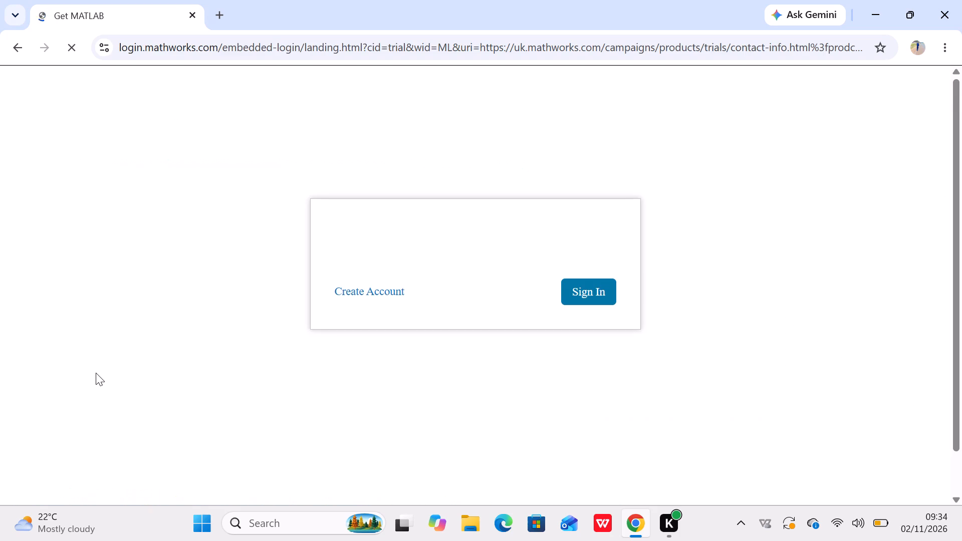
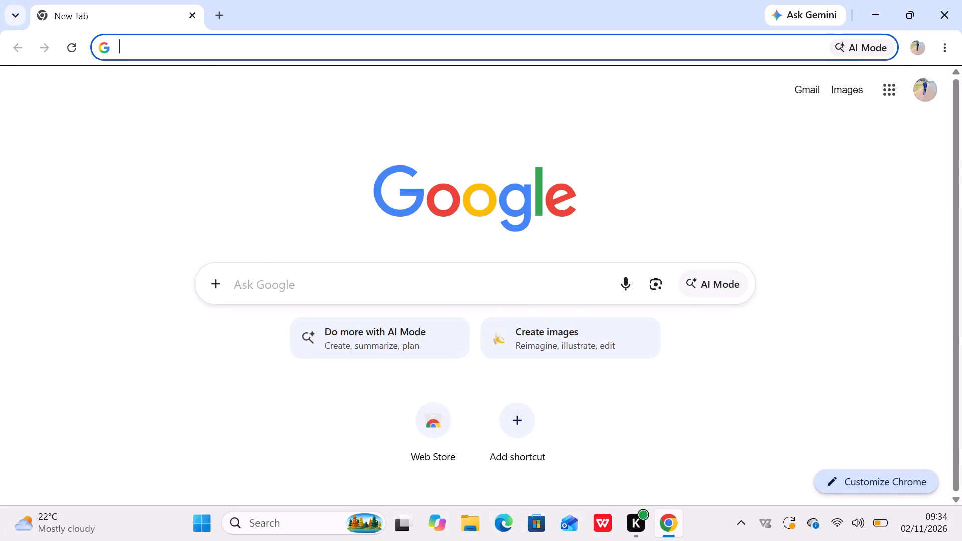
Search the web for "matlab free".
{"action": "type", "text": "ma"}
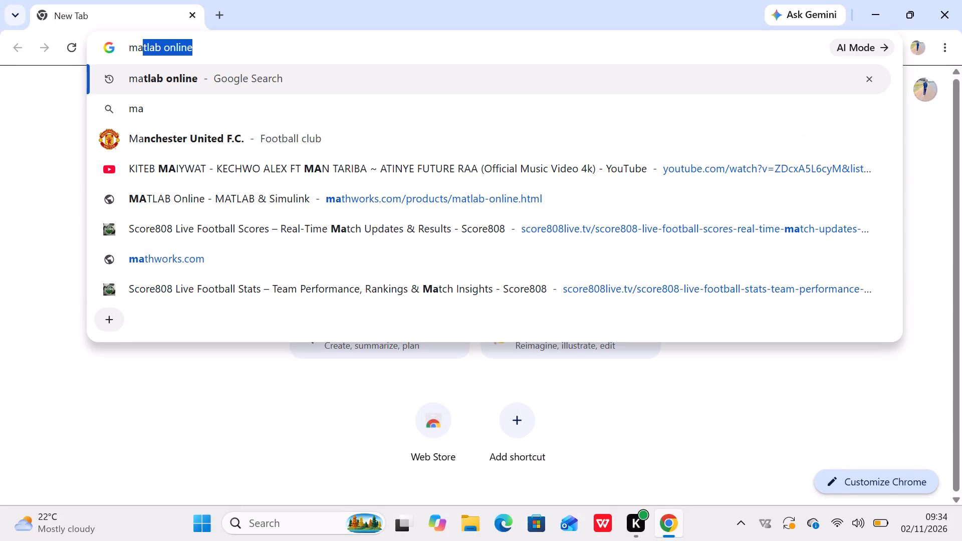
{"action": "key", "text": "t"}
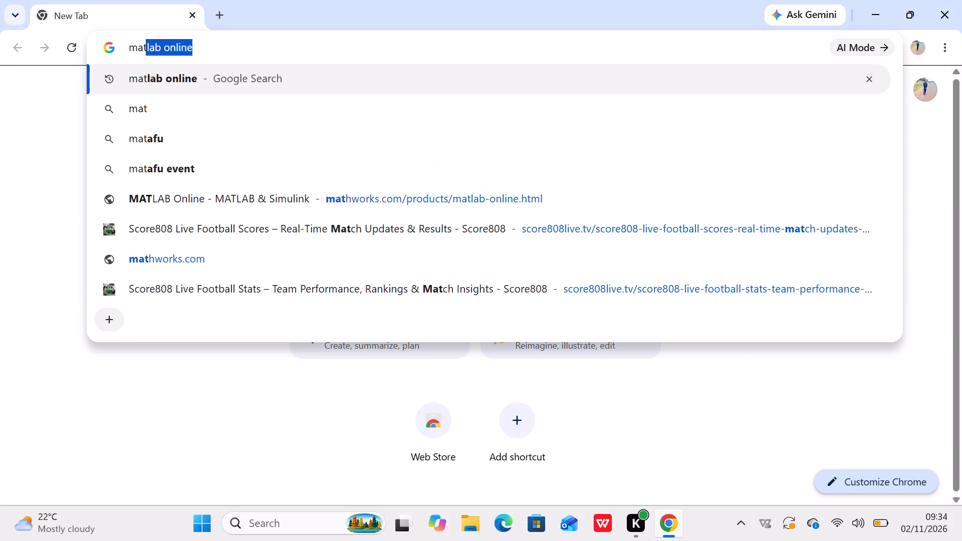
{"action": "type", "text": "la"}
{"action": "type", "text": "bfree"}
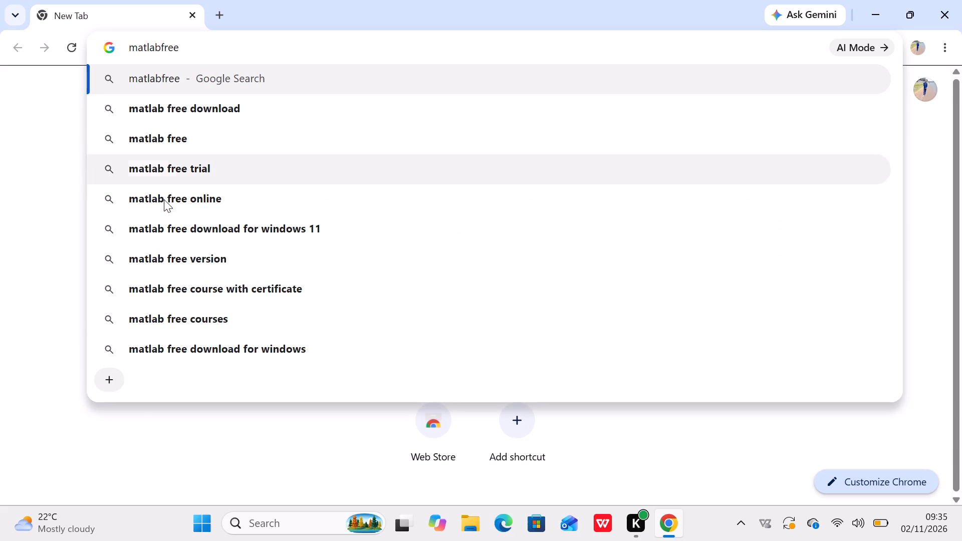
{"action": "left_click", "coordinate": [167, 137]}
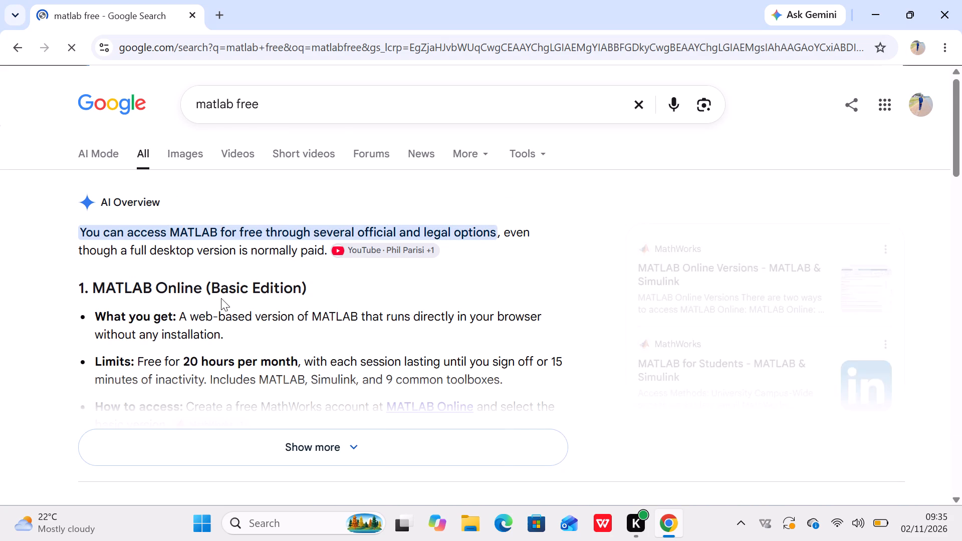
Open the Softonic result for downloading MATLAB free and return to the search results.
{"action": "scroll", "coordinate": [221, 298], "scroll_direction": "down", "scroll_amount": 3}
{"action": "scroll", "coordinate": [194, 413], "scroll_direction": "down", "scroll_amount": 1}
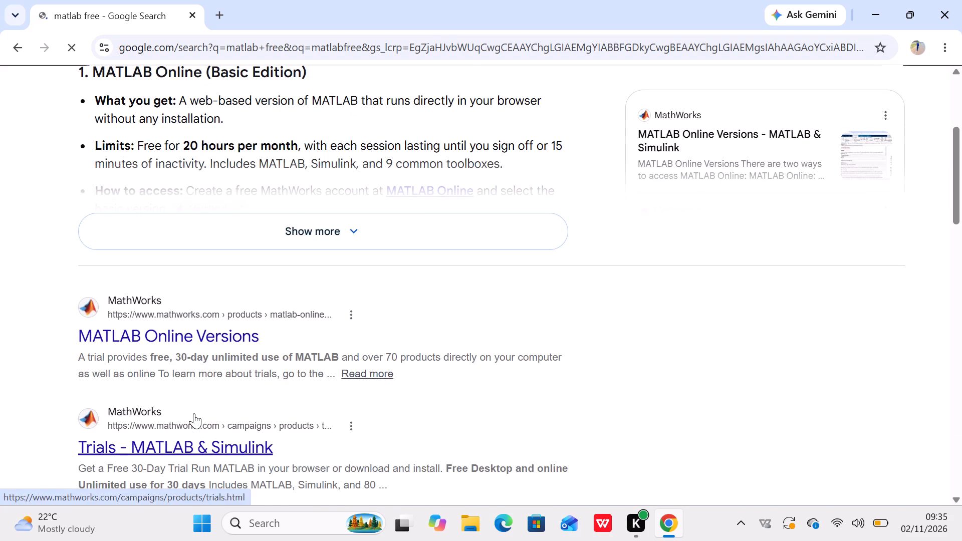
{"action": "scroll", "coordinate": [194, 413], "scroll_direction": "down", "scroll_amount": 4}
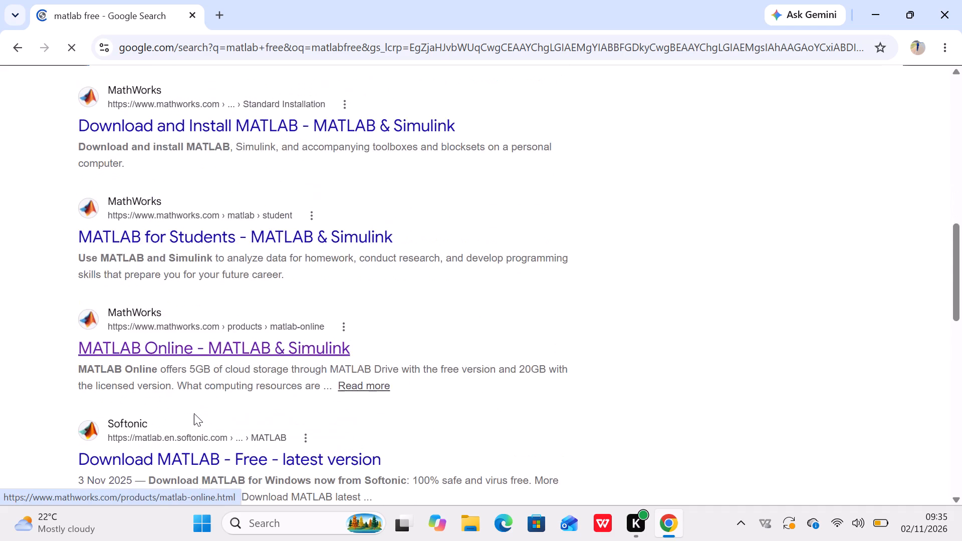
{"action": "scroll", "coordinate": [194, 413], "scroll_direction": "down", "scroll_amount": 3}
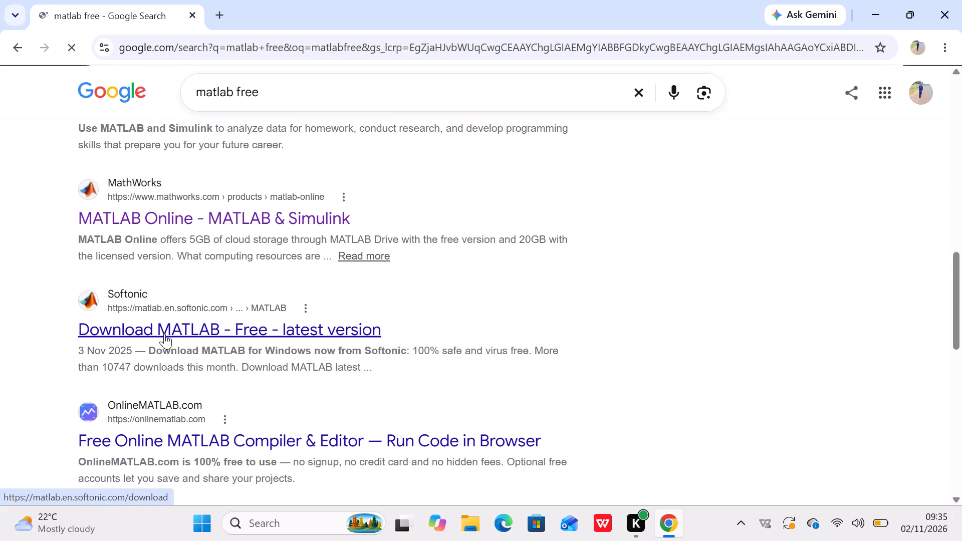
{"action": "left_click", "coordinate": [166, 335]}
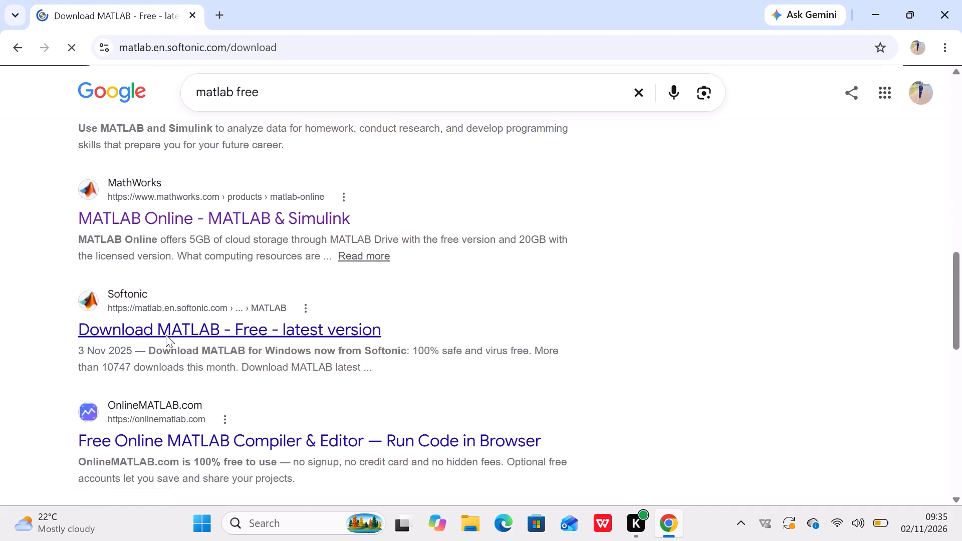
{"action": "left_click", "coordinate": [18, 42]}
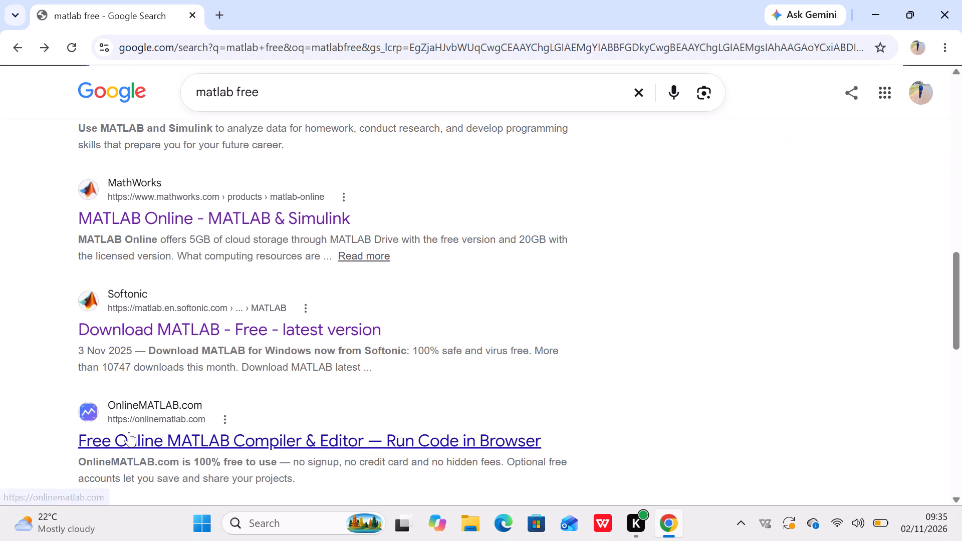
Launch the free OnlineMATLAB.com code editor from its search result, rejecting non-essential cookies on the way.
{"action": "left_click", "coordinate": [138, 440]}
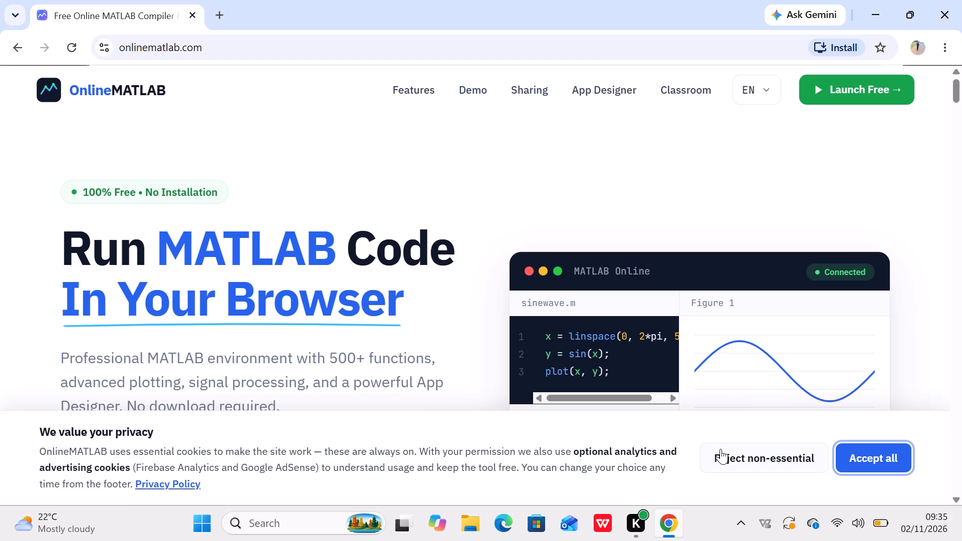
{"action": "left_click", "coordinate": [750, 462]}
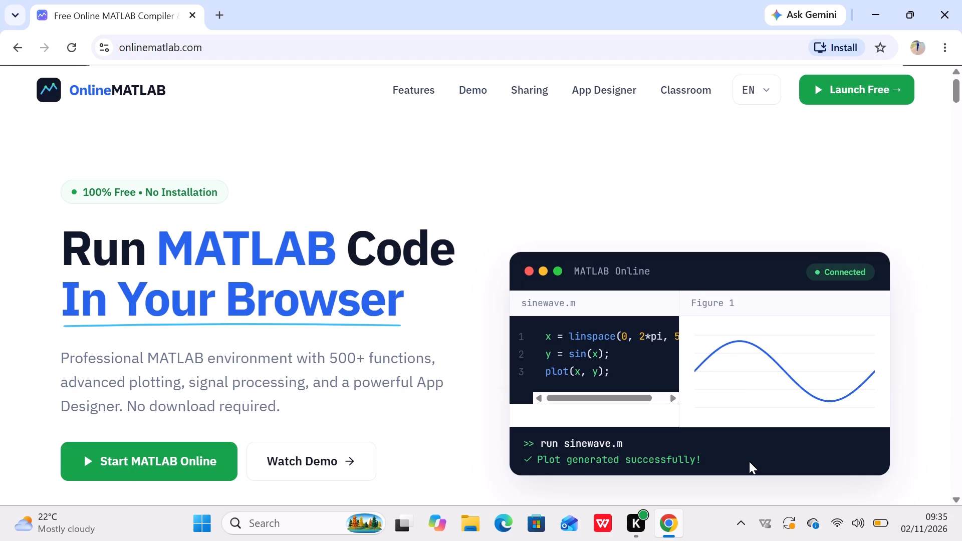
{"action": "left_click", "coordinate": [158, 458]}
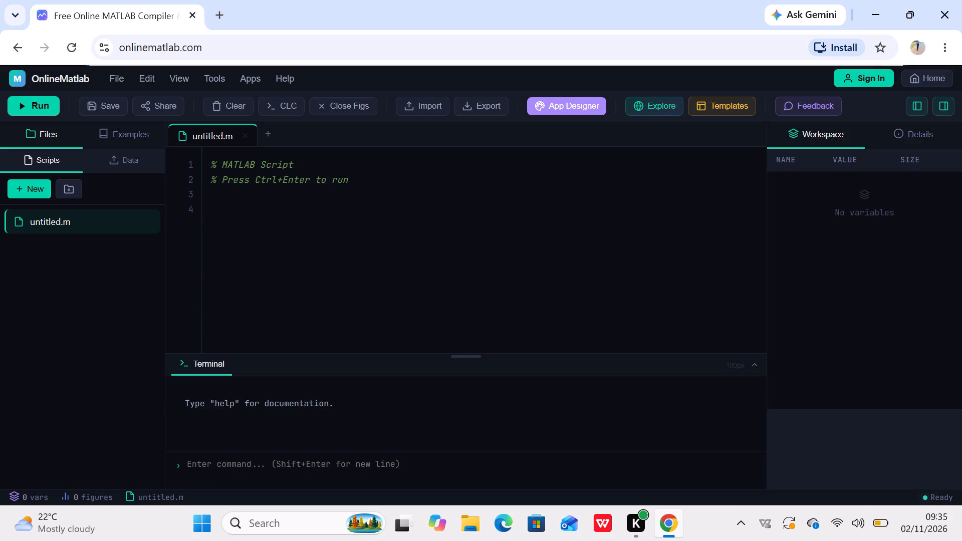
Define matrix A on line 4 of untitled.m as A=[1 2; 3 4]; and start a new line below it.
{"action": "left_click", "coordinate": [248, 209]}
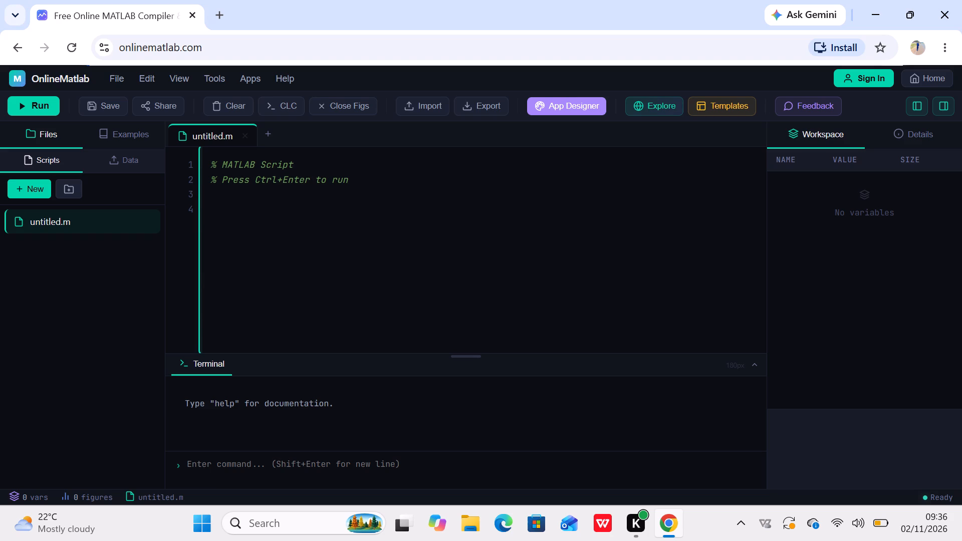
{"action": "key", "text": "a"}
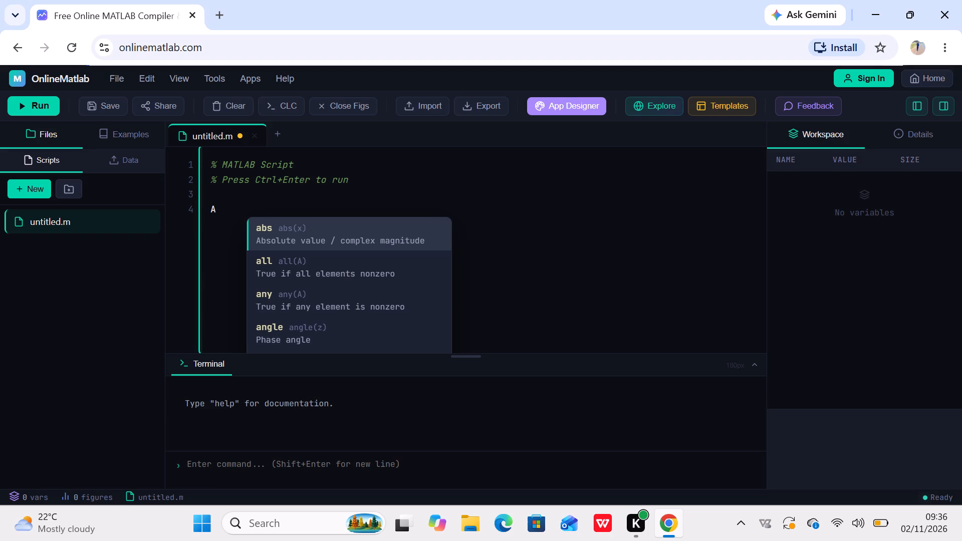
{"action": "key", "text": "equal"}
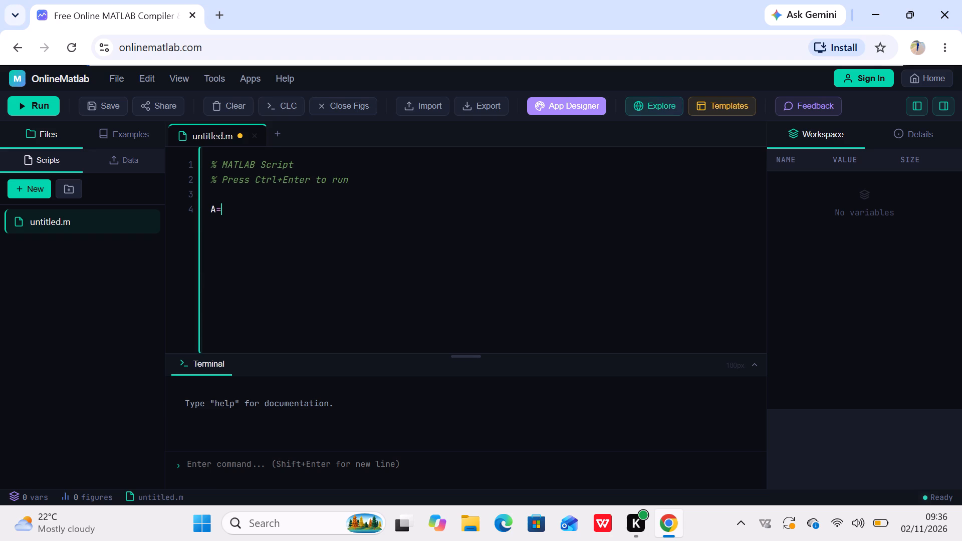
{"action": "key", "text": "shift+braceleft"}
{"action": "key", "text": "BackSpace"}
{"action": "key", "text": "bracketleft"}
{"action": "key", "text": "1"}
{"action": "key", "text": "space"}
{"action": "type", "text": "2"}
{"action": "key", "text": "semicolon"}
{"action": "key", "text": "space"}
{"action": "type", "text": "34"}
{"action": "key", "text": "BackSpace"}
{"action": "key", "text": "space"}
{"action": "type", "text": "4]"}
{"action": "key", "text": "semicolon"}
{"action": "key", "text": "Return"}
Define matrix B on line 5 of the script as B=[5 6; 7 8], with a space after the row separator.
{"action": "key", "text": "b"}
{"action": "key", "text": "equal"}
{"action": "key", "text": "bracketright"}
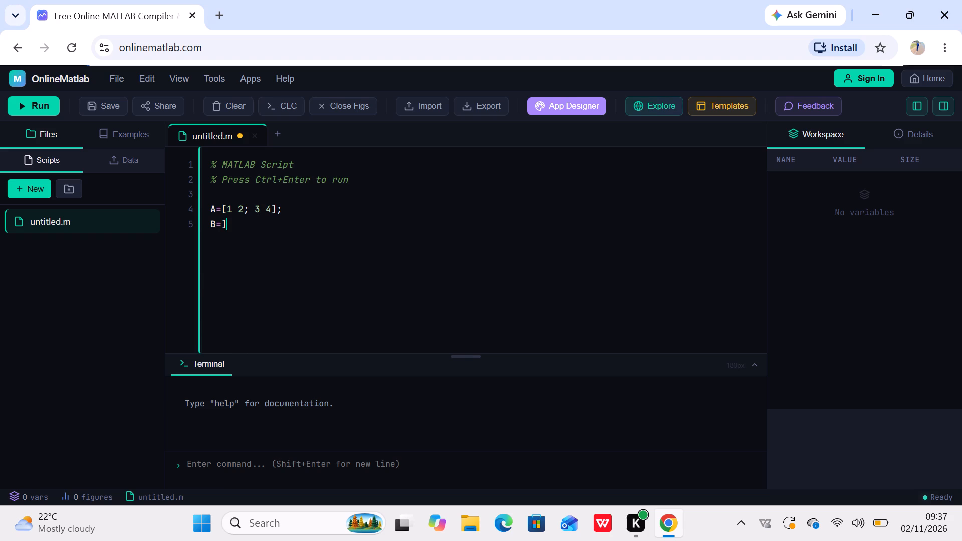
{"action": "key", "text": "BackSpace"}
{"action": "key", "text": "bracketleft"}
{"action": "type", "text": "56"}
{"action": "key", "text": "BackSpace"}
{"action": "key", "text": "space"}
{"action": "type", "text": "6"}
{"action": "key", "text": "semicolon"}
{"action": "type", "text": "78"}
{"action": "key", "text": "BackSpace"}
{"action": "key", "text": "space"}
{"action": "type", "text": "8"}
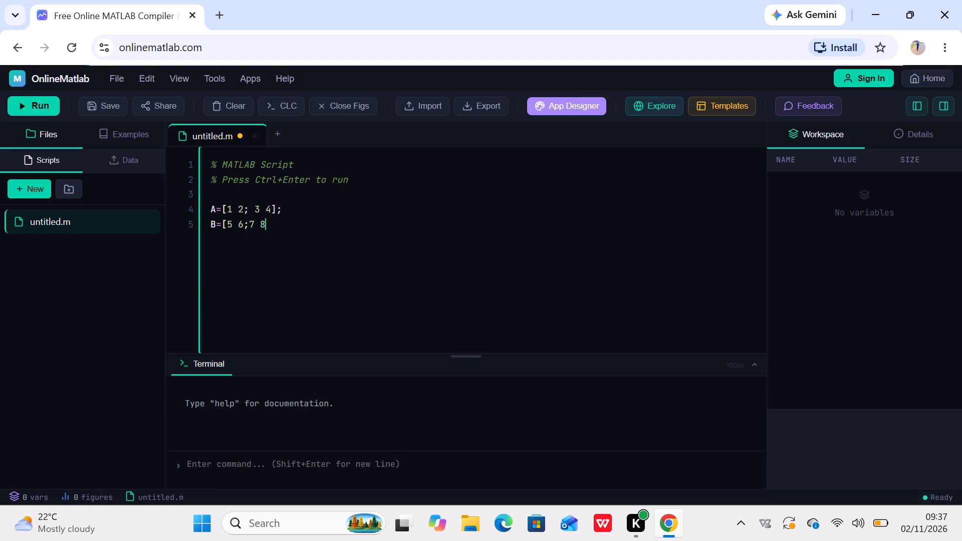
{"action": "left_click", "coordinate": [250, 225]}
{"action": "key", "text": "space"}
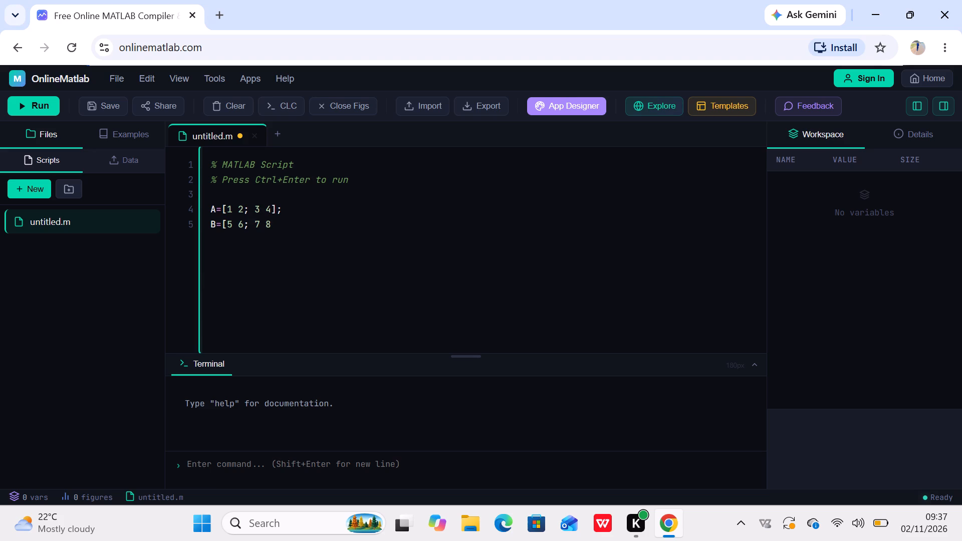
{"action": "left_click", "coordinate": [279, 229]}
{"action": "key", "text": "bracketright"}
End the matrix B definition on line 5 with a semicolon and start a new line below it.
{"action": "key", "text": "semicolon"}
{"action": "key", "text": "Return"}
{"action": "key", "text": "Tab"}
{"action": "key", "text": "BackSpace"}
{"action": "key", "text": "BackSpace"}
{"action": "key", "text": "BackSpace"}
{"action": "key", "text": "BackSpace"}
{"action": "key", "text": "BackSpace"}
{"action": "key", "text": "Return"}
Add disp(A*B) on line 6 to display the matrix product, and start a new line below it.
{"action": "type", "text": "disp"}
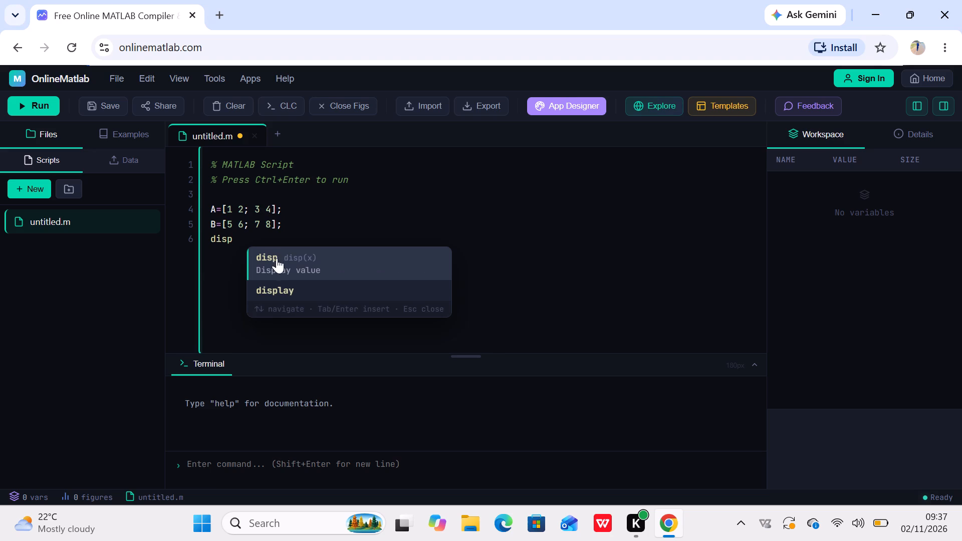
{"action": "left_click", "coordinate": [276, 257]}
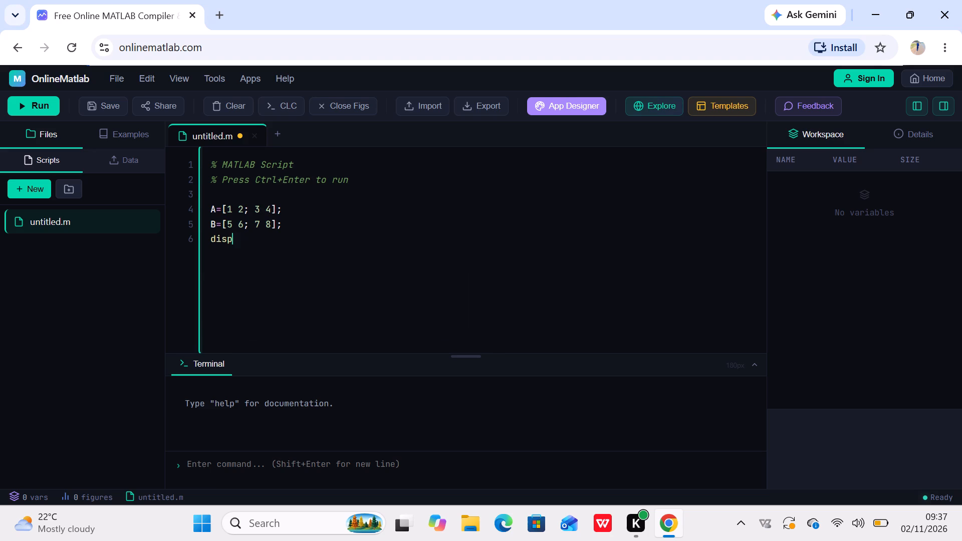
{"action": "key", "text": "shift+parenleft"}
{"action": "key", "text": "Right"}
{"action": "key", "text": "a"}
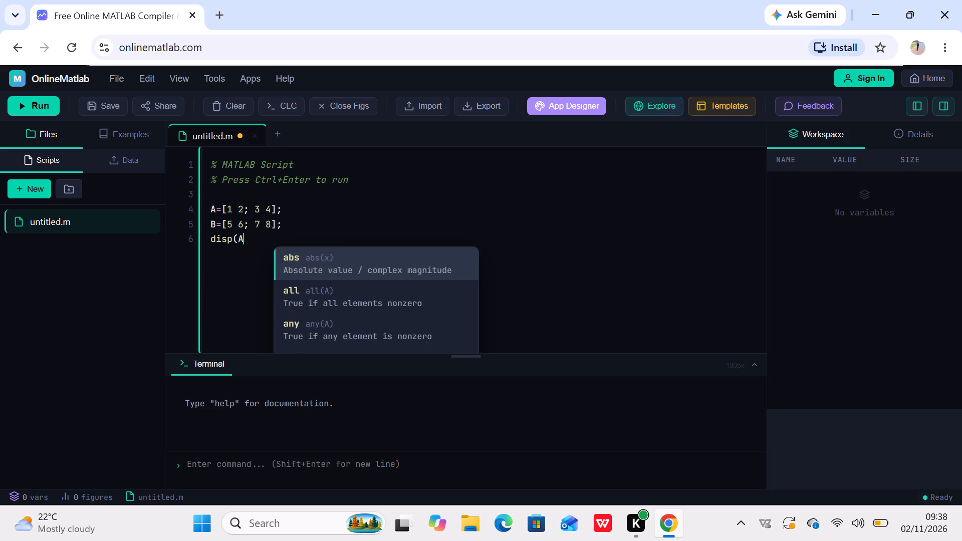
{"action": "key", "text": "shift+asterisk"}
{"action": "key", "text": "b"}
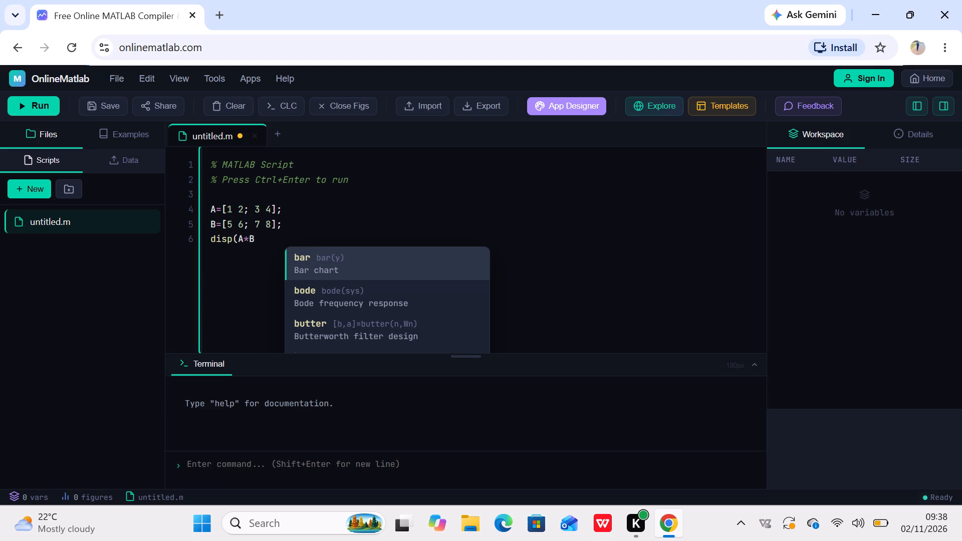
{"action": "key", "text": "shift+parenright"}
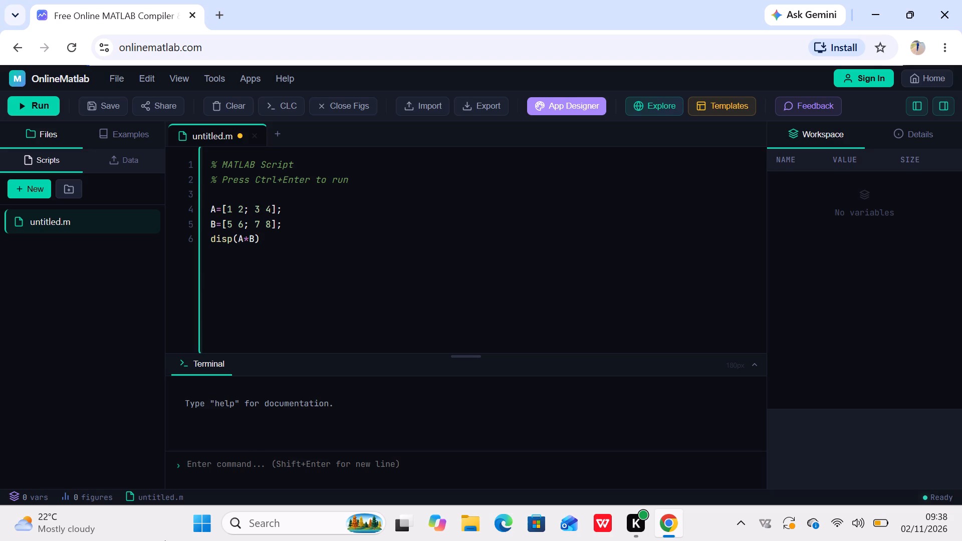
{"action": "key", "text": "Return"}
Add disp(A.*B) on line 7 to display the element-wise product, and start a new line below it.
{"action": "type", "text": "disp"}
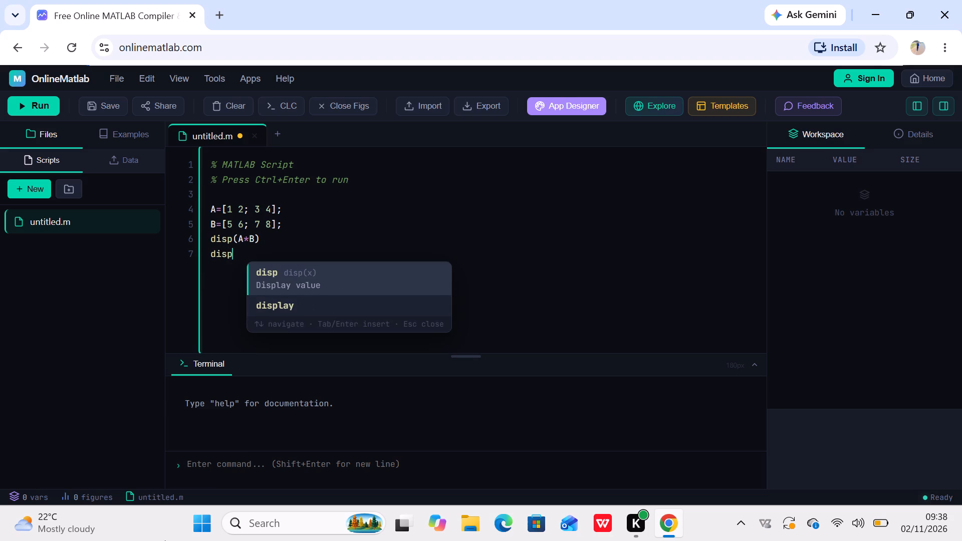
{"action": "key", "text": "shift+parenleft"}
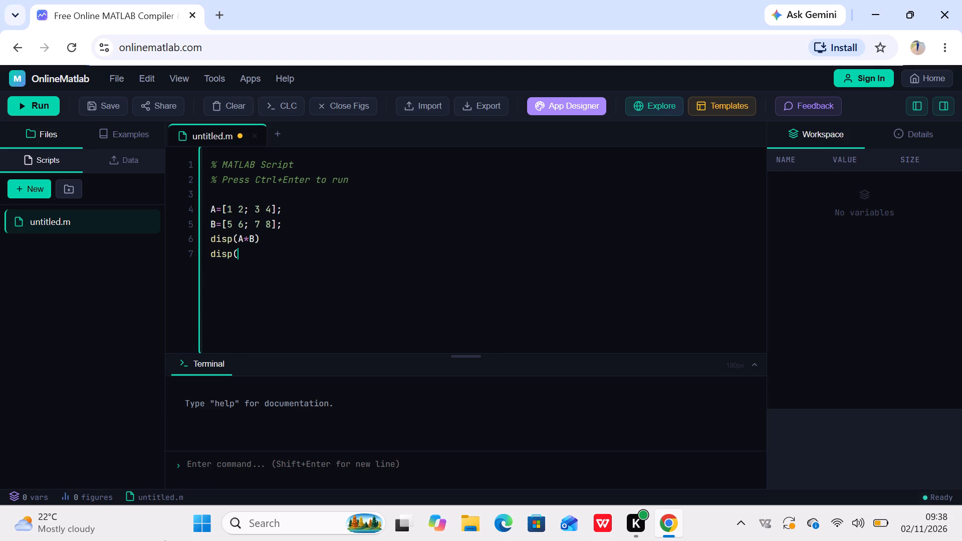
{"action": "key", "text": "a"}
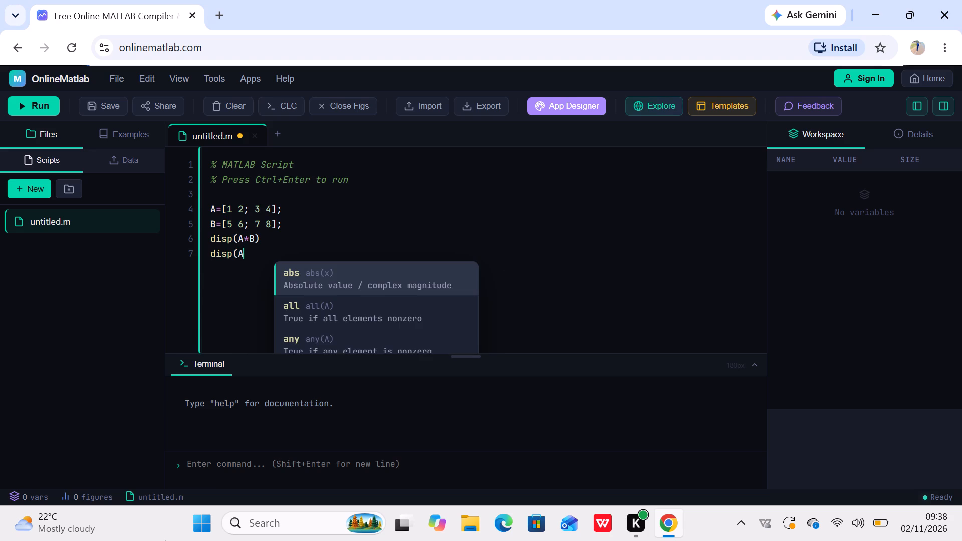
{"action": "key", "text": "period"}
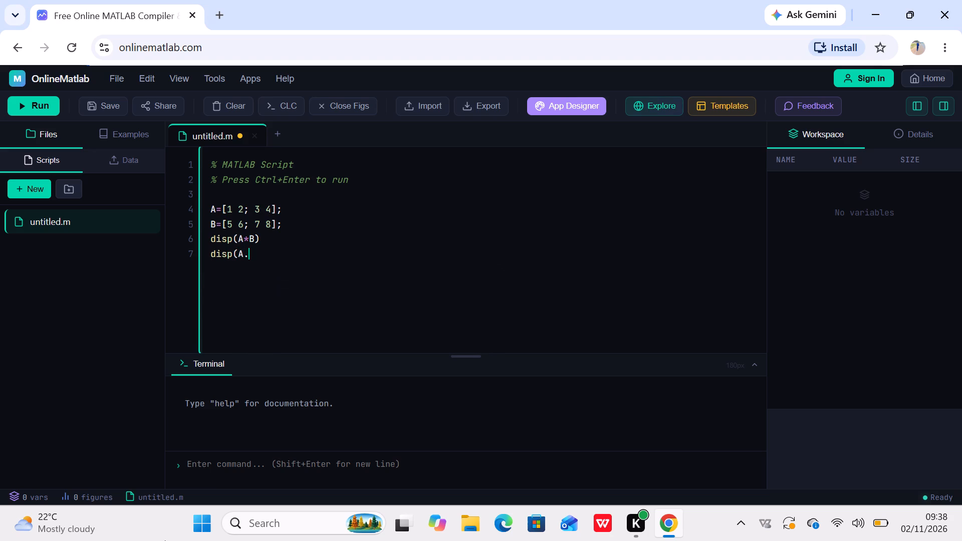
{"action": "key", "text": "shift+asterisk"}
{"action": "key", "text": "b"}
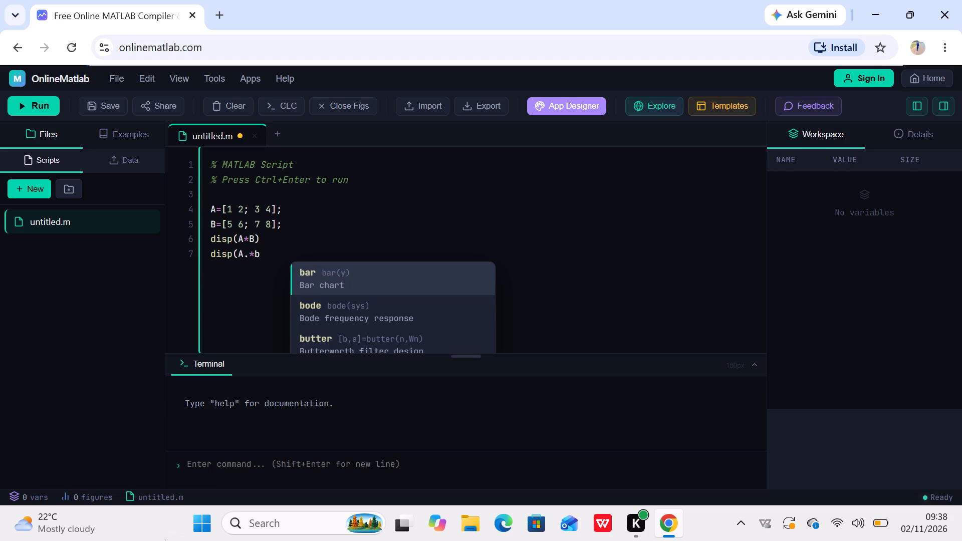
{"action": "key", "text": "BackSpace"}
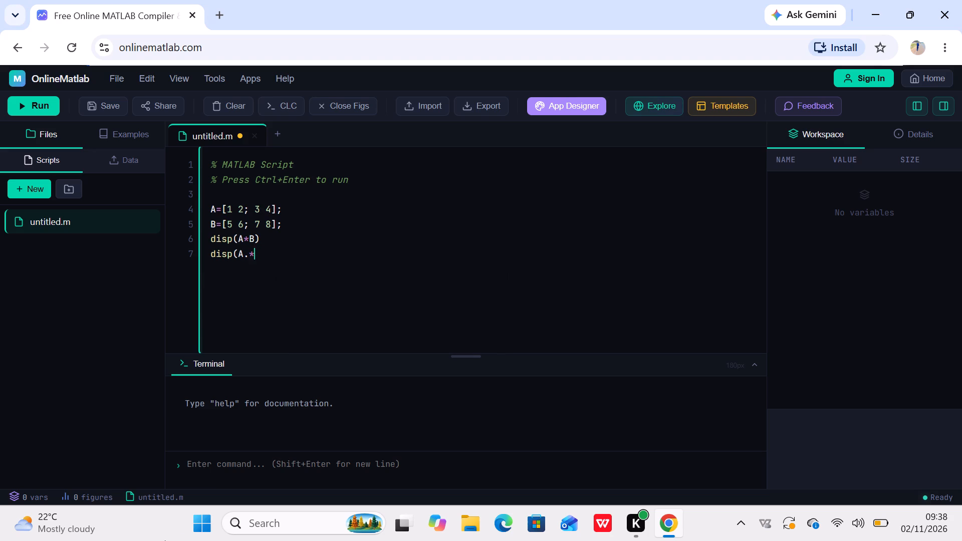
{"action": "key", "text": "b"}
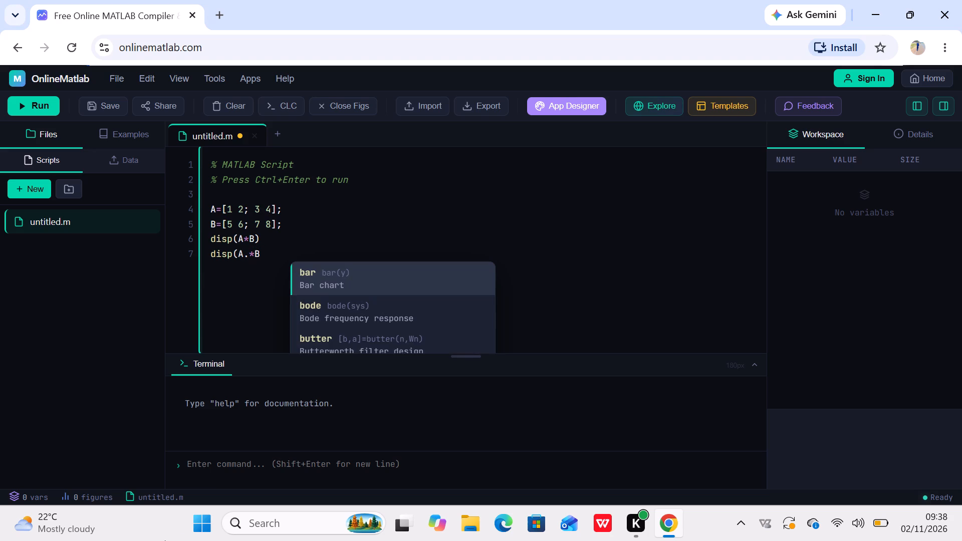
{"action": "key", "text": "shift+parenright"}
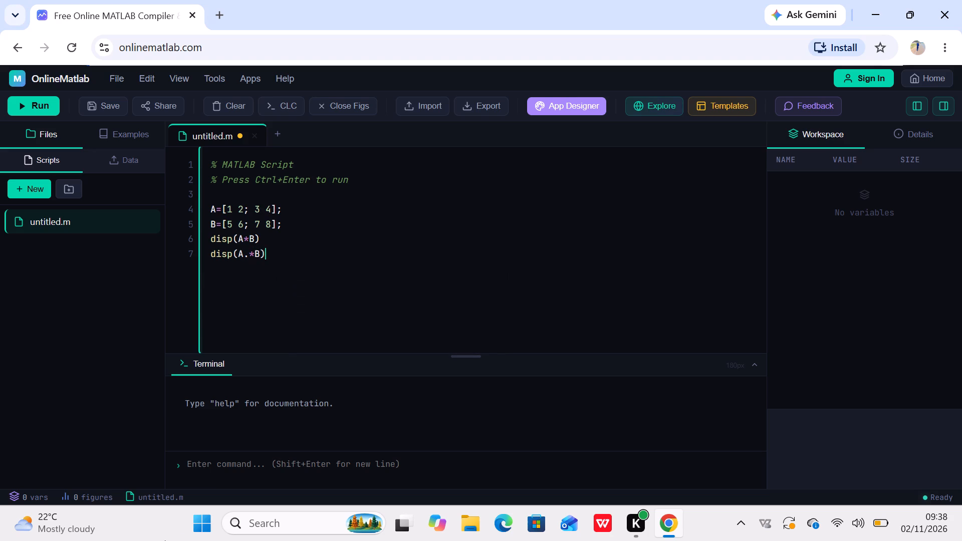
{"action": "key", "text": "Return"}
Add disp(A') on line 8 to display the transpose of A, and start a new line below it.
{"action": "type", "text": "disp"}
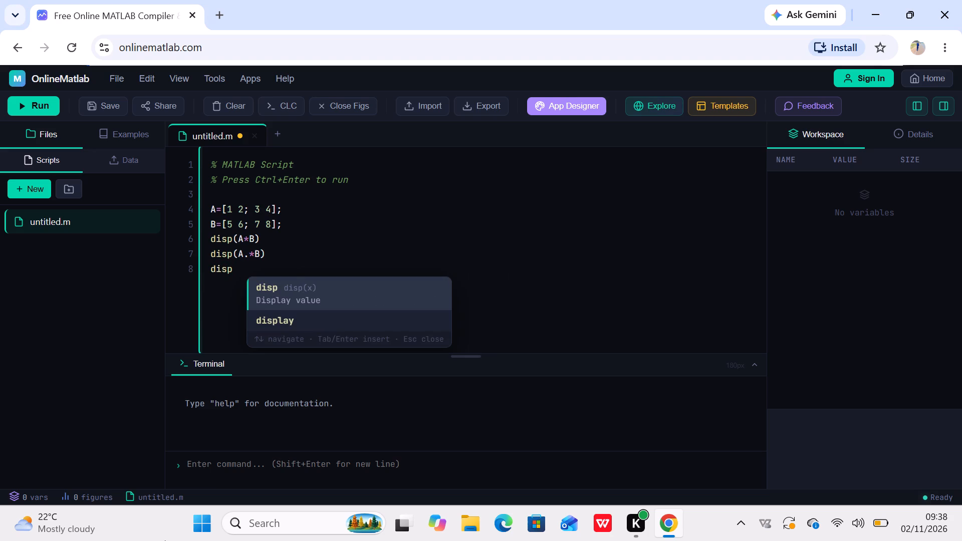
{"action": "key", "text": "shift+parenleft"}
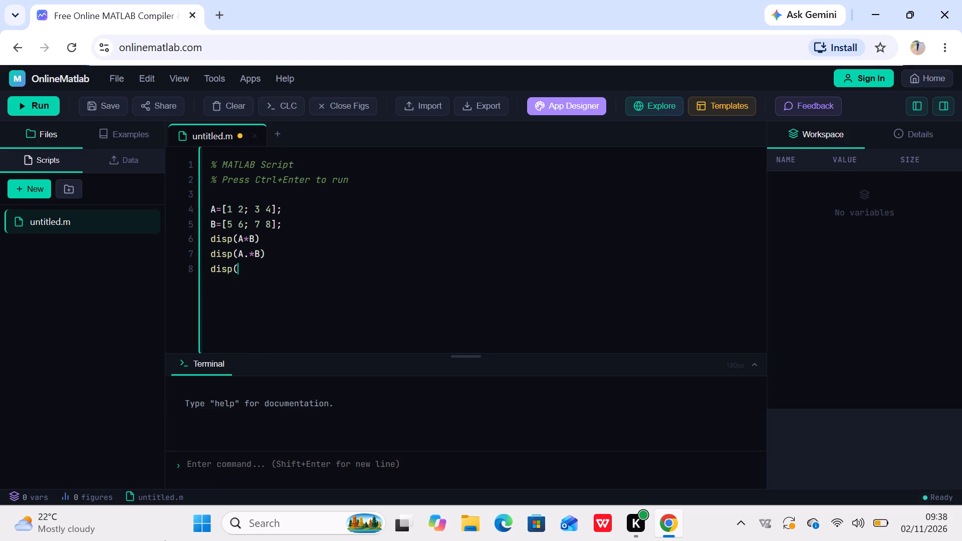
{"action": "key", "text": "shift+parenright"}
{"action": "key", "text": "Left"}
{"action": "key", "text": "a"}
{"action": "key", "text": "apostrophe"}
{"action": "key", "text": "Right"}
{"action": "key", "text": "Return"}
Add disp(inv(A)) on line 9 to display the inverse of A.
{"action": "type", "text": "dis"}
{"action": "key", "text": "p"}
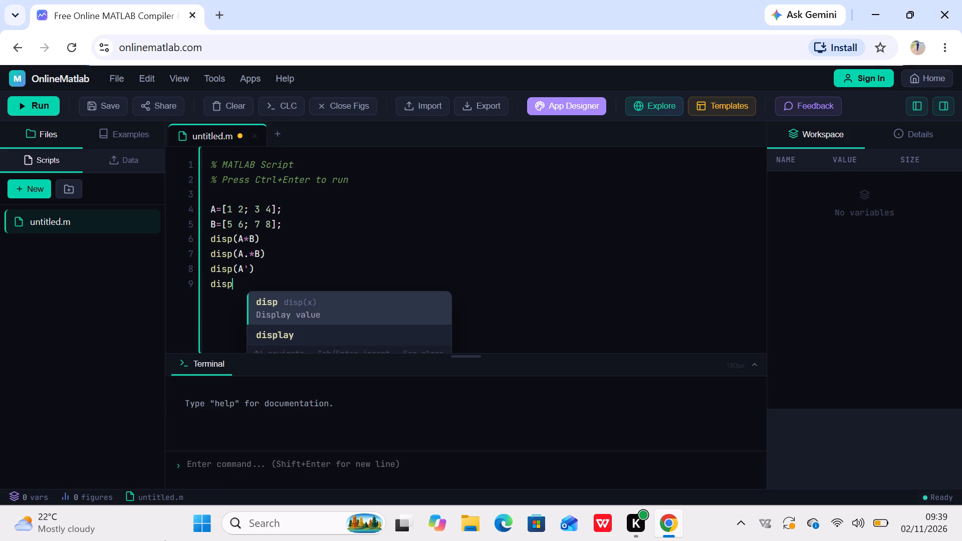
{"action": "key", "text": "shift+asterisk"}
{"action": "key", "text": "BackSpace"}
{"action": "key", "text": "shift+parenleft"}
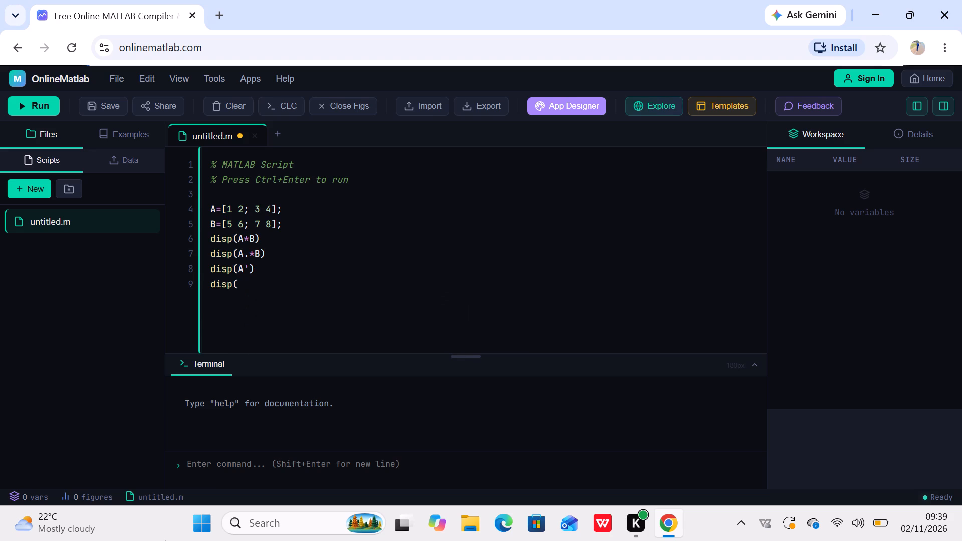
{"action": "type", "text": "inbv"}
{"action": "key", "text": "BackSpace"}
{"action": "key", "text": "BackSpace"}
{"action": "key", "text": "v"}
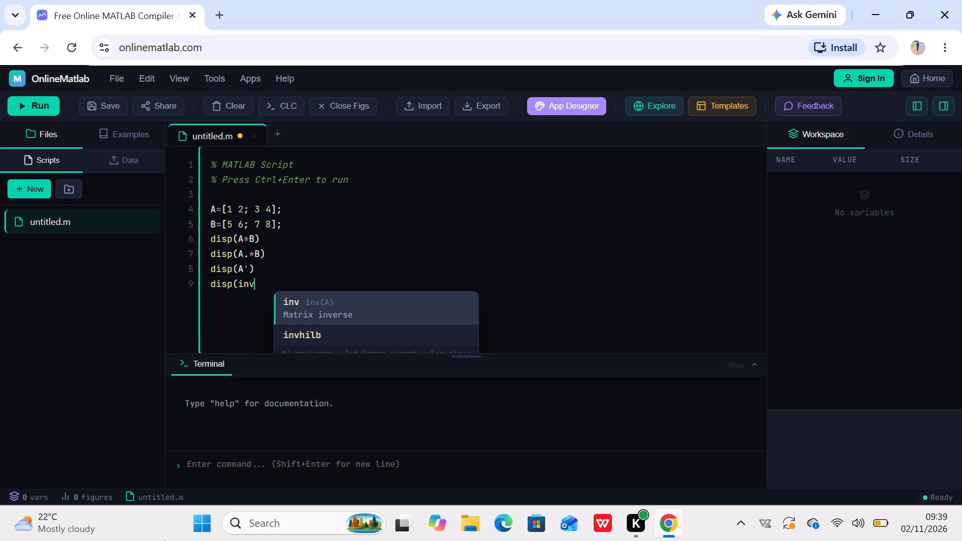
{"action": "type", "text": "()"}
{"action": "key", "text": "Left"}
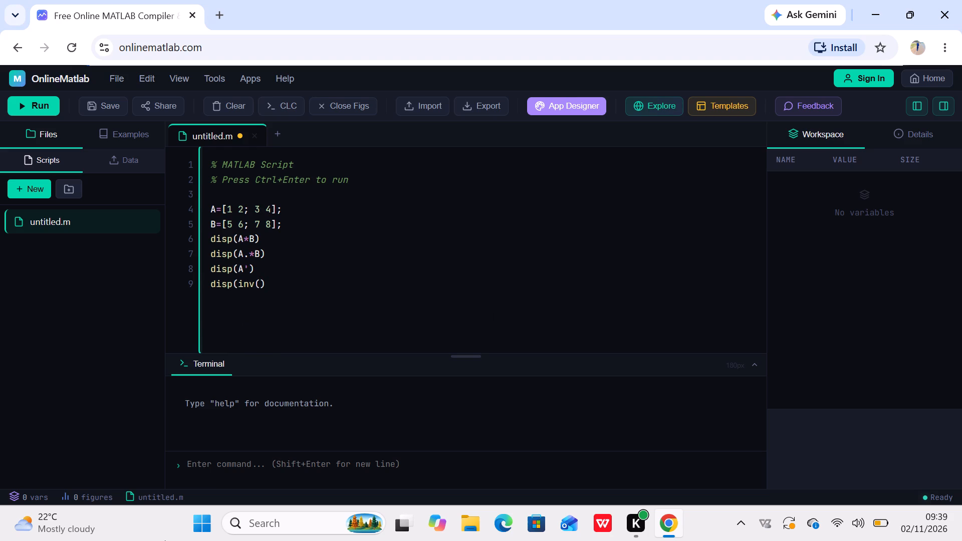
{"action": "key", "text": "a"}
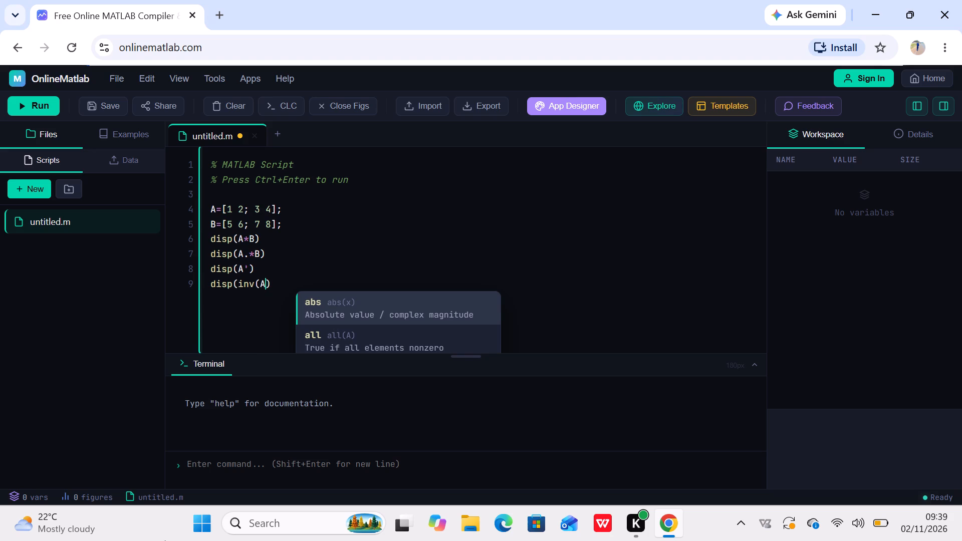
{"action": "key", "text": "Right"}
{"action": "key", "text": "shift+parenright"}
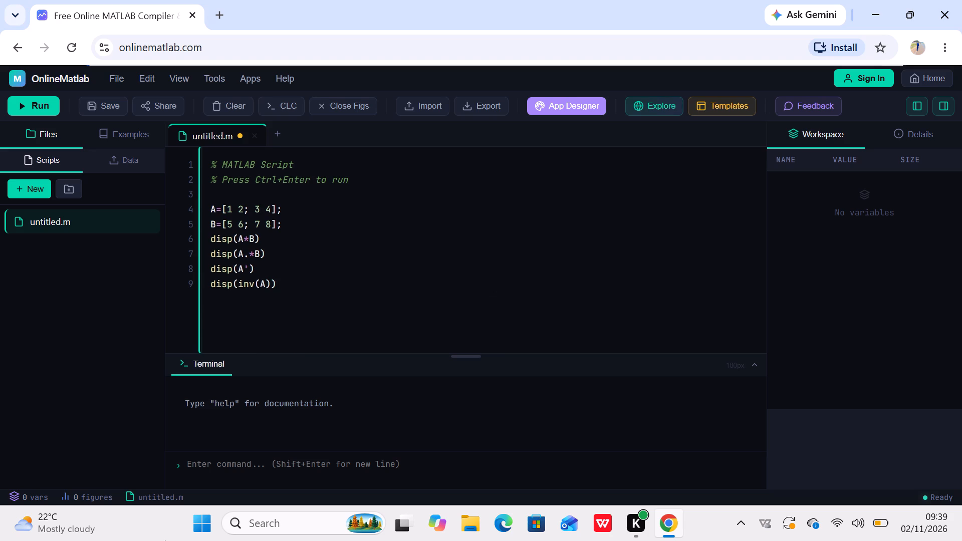
Run the completed matrix script.
{"action": "left_click", "coordinate": [20, 110]}
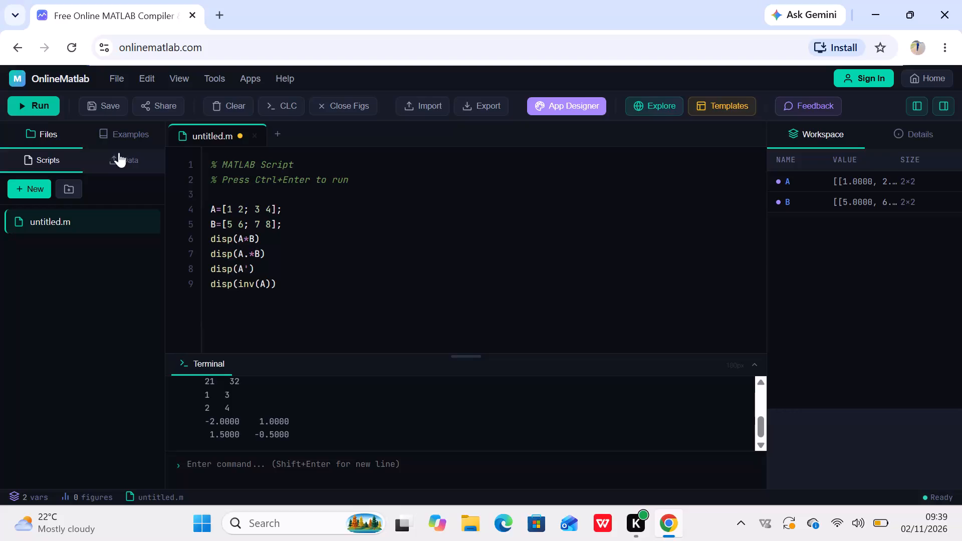
Rename the script file untitled.m as "Matrix and element-wise operations".
{"action": "right_click", "coordinate": [81, 228]}
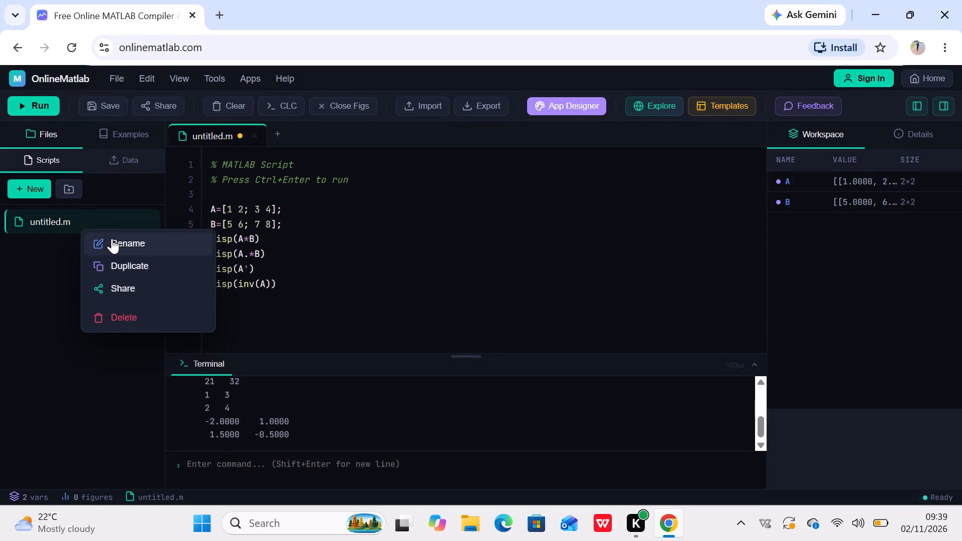
{"action": "left_click", "coordinate": [115, 239]}
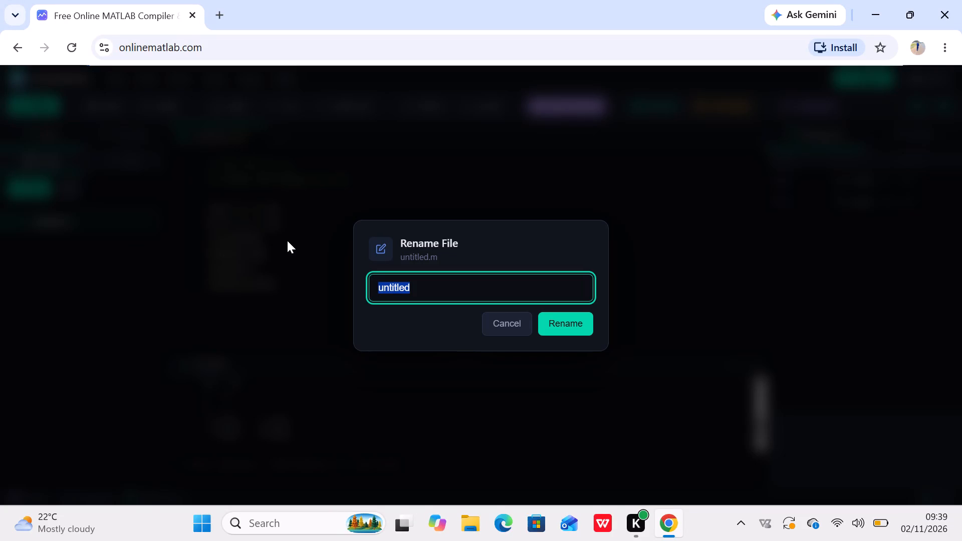
{"action": "key", "text": "m"}
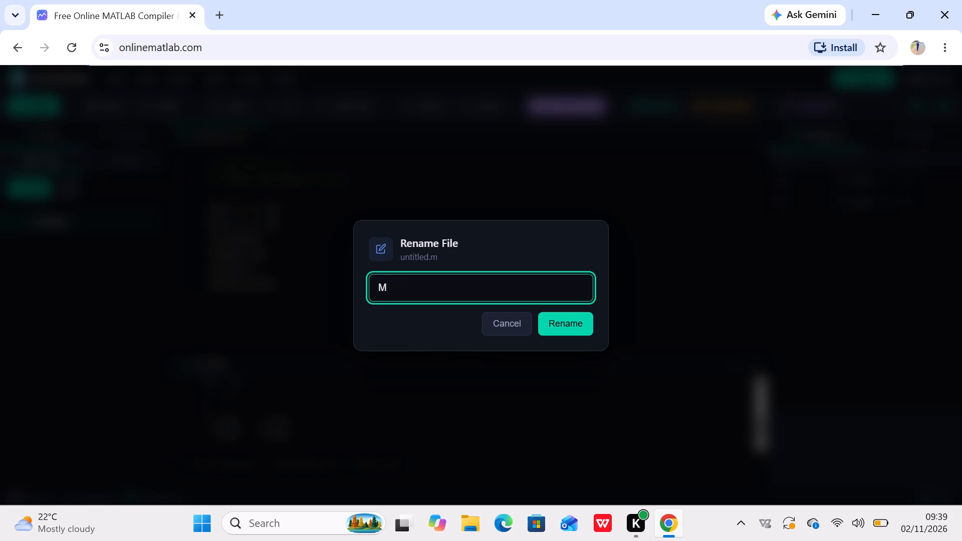
{"action": "key", "text": "a"}
{"action": "type", "text": "tr"}
{"action": "type", "text": "ix"}
{"action": "key", "text": "space"}
{"action": "key", "text": "a"}
{"action": "type", "text": "nd e"}
{"action": "type", "text": "le mj"}
{"action": "key", "text": "BackSpace"}
{"action": "key", "text": "BackSpace"}
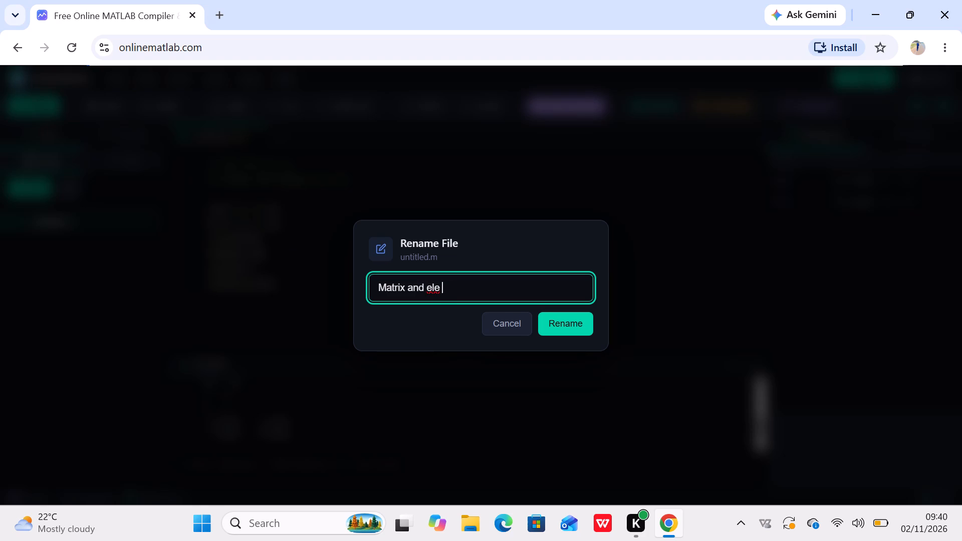
{"action": "key", "text": "BackSpace"}
{"action": "type", "text": "me"}
{"action": "type", "text": "ny"}
{"action": "key", "text": "BackSpace"}
{"action": "key", "text": "t"}
{"action": "type", "text": "-w"}
{"action": "type", "text": "is"}
{"action": "key", "text": "e"}
{"action": "key", "text": "space"}
{"action": "type", "text": "opera"}
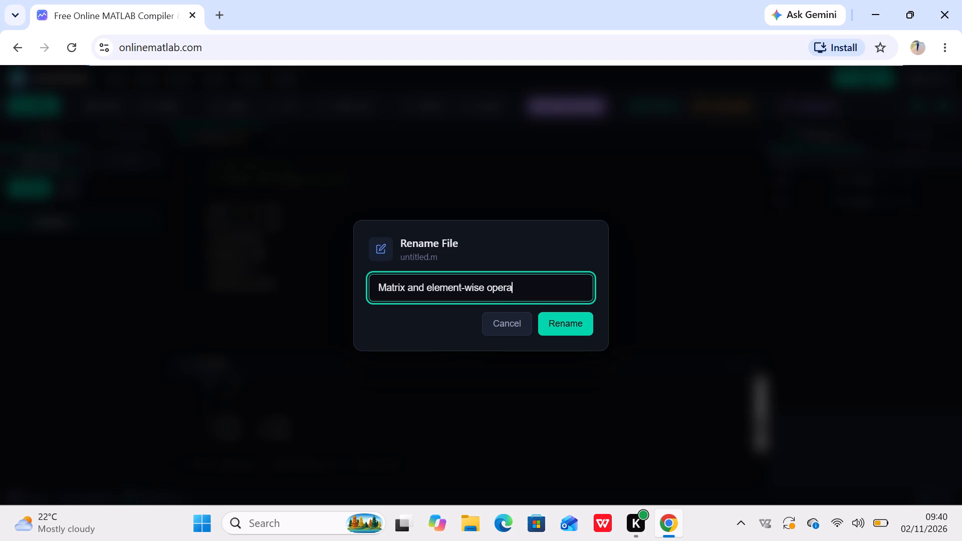
{"action": "key", "text": "t"}
{"action": "type", "text": "io"}
{"action": "type", "text": "ns"}
{"action": "key", "text": "Return"}
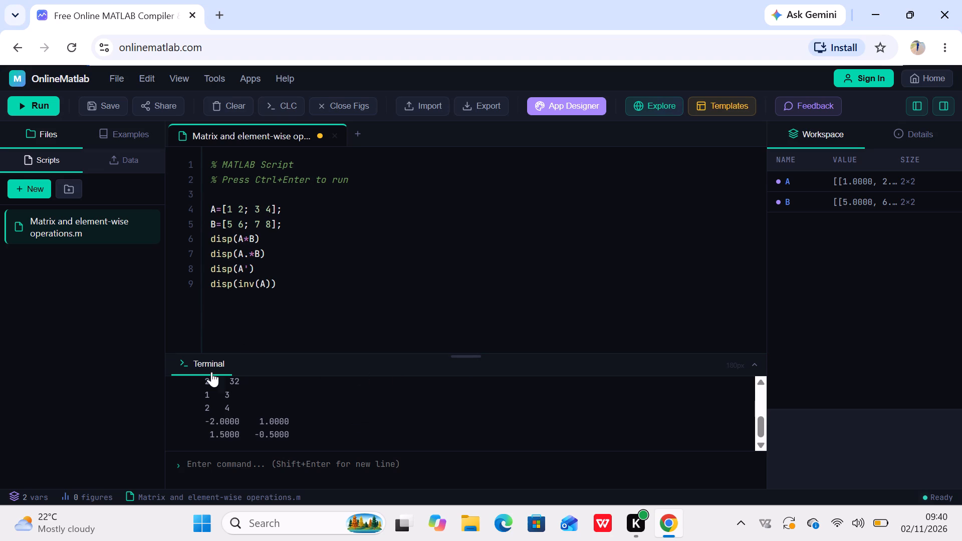
Review the script's printed matrix results in the terminal from the start of the run output.
{"action": "scroll", "coordinate": [232, 390], "scroll_direction": "up", "scroll_amount": 2}
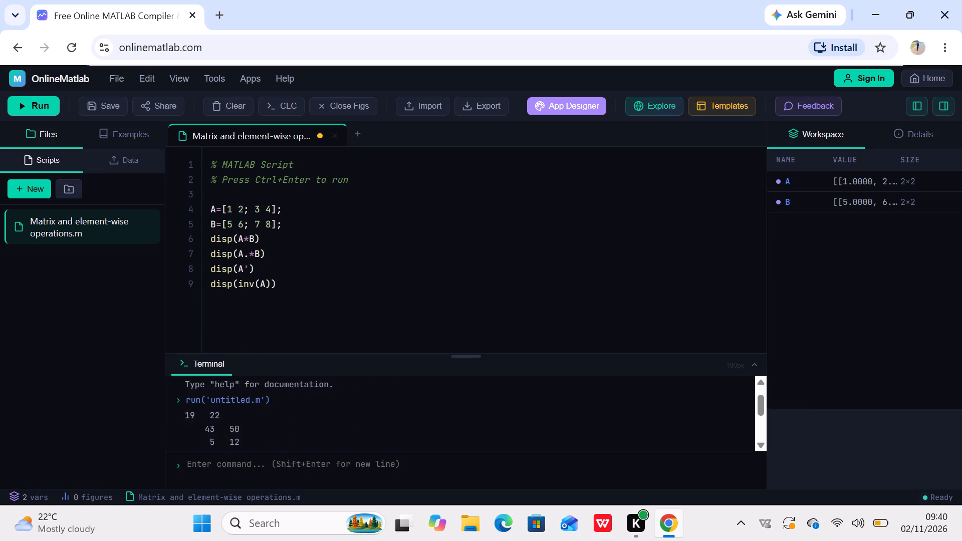
{"action": "scroll", "coordinate": [232, 390], "scroll_direction": "up", "scroll_amount": 1}
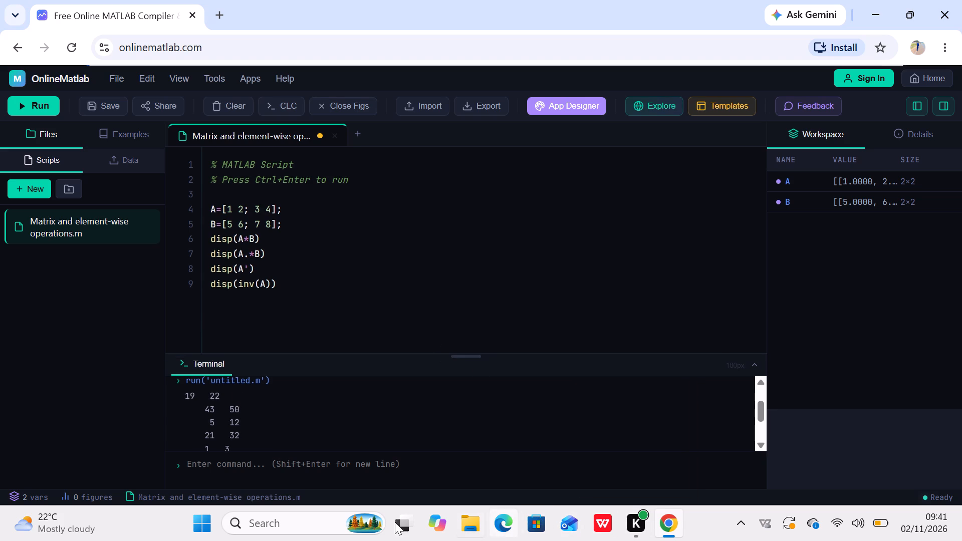
Switch to WPS Office by launching WPS Docs, and dismiss the sign-in and welcome dialogs without signing in.
{"action": "left_click", "coordinate": [197, 515]}
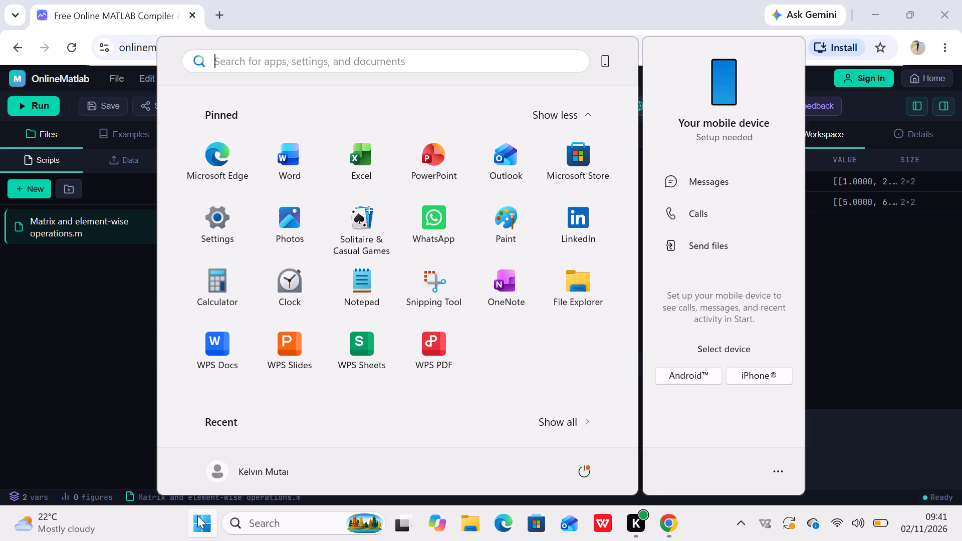
{"action": "left_click", "coordinate": [221, 355]}
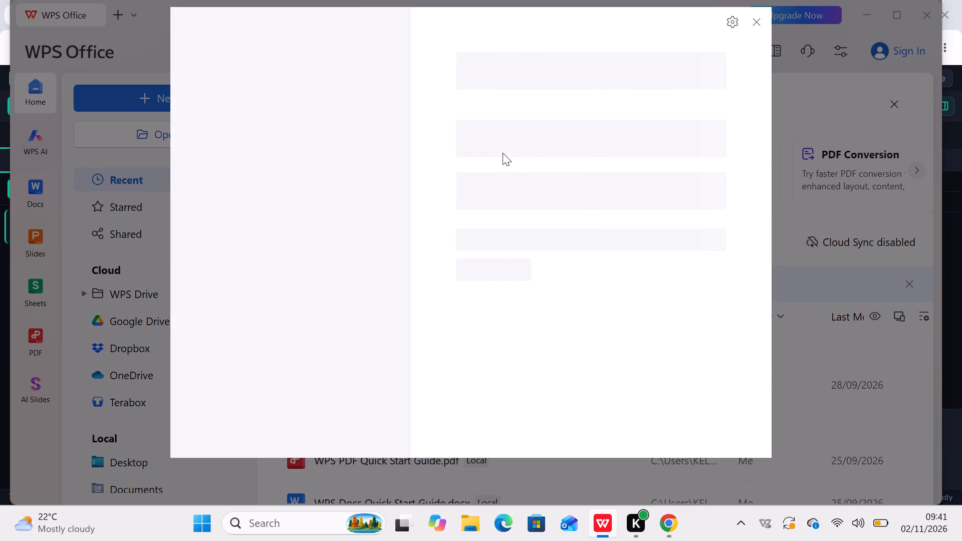
{"action": "left_click", "coordinate": [762, 22]}
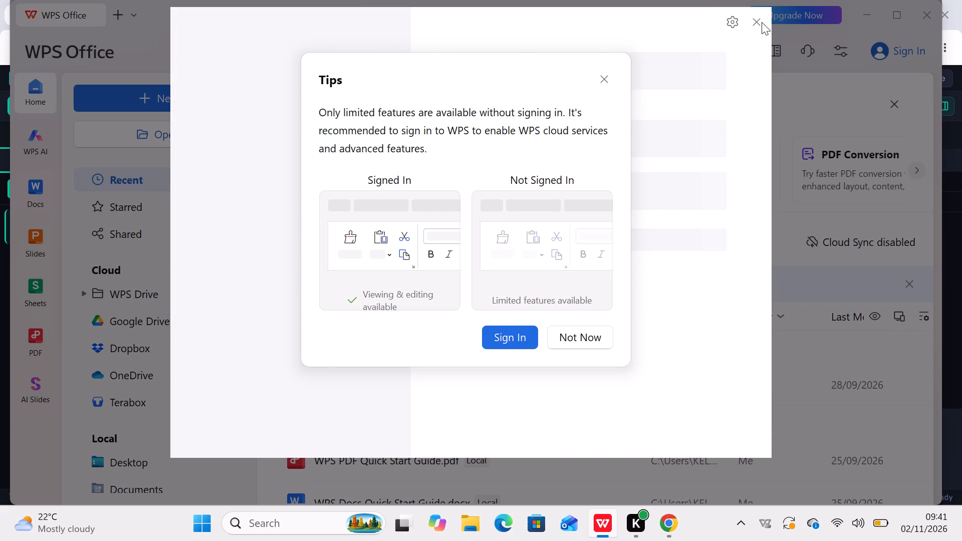
{"action": "left_click", "coordinate": [754, 24]}
{"action": "left_click", "coordinate": [571, 339]}
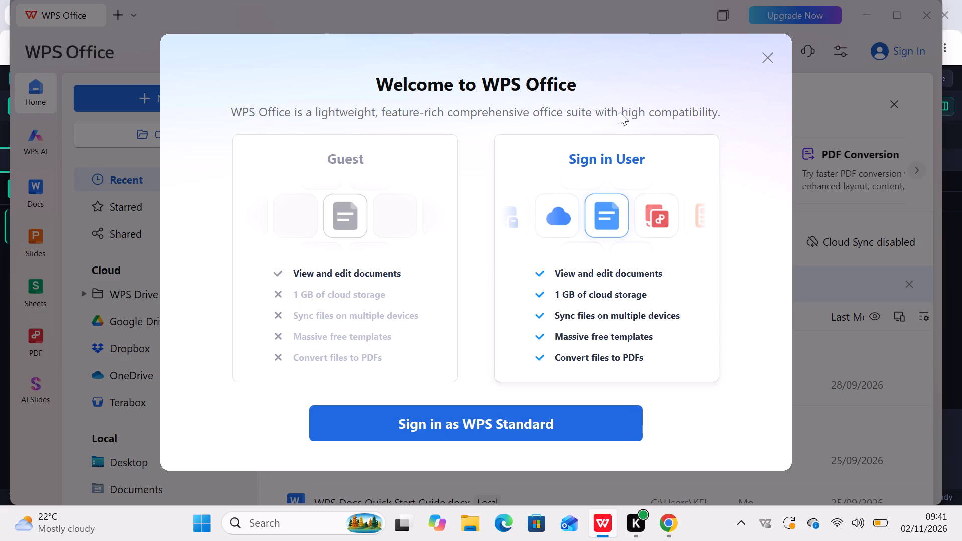
{"action": "left_click", "coordinate": [767, 58]}
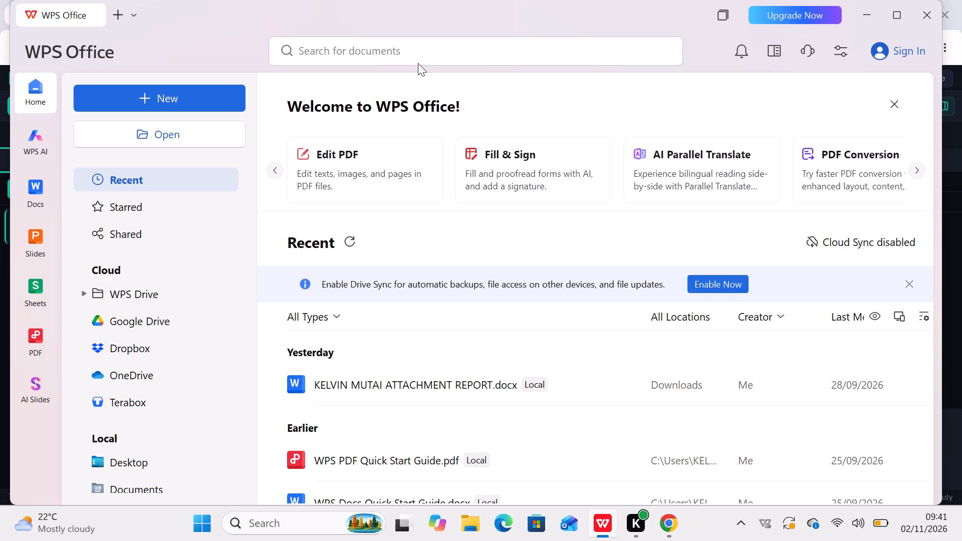
Create a new blank Docs document and dismiss the default office suite prompt.
{"action": "left_click", "coordinate": [139, 99]}
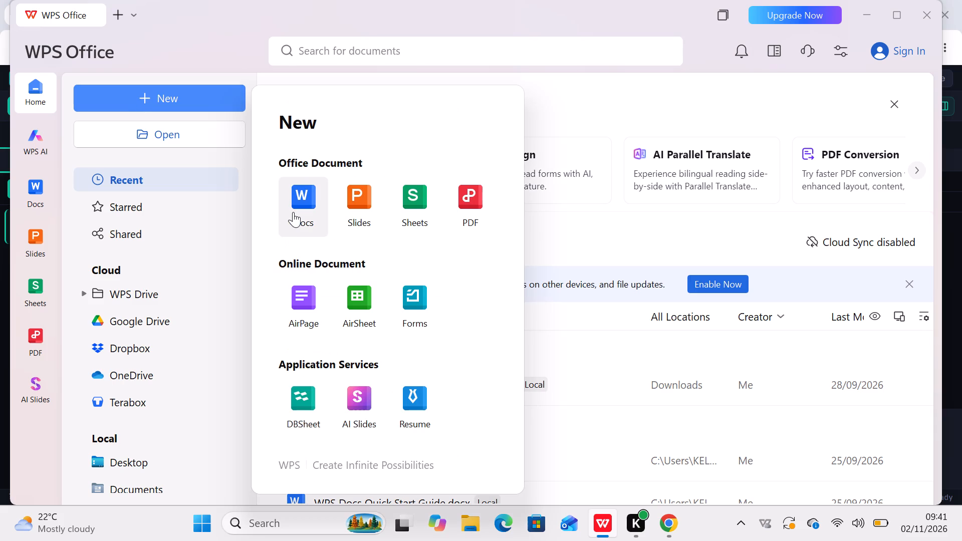
{"action": "left_click", "coordinate": [299, 212]}
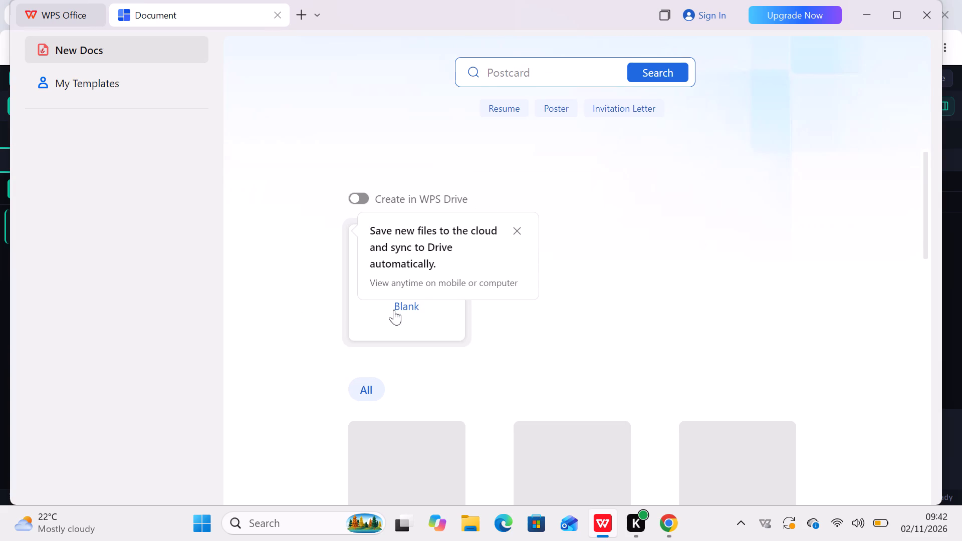
{"action": "left_click", "coordinate": [395, 310]}
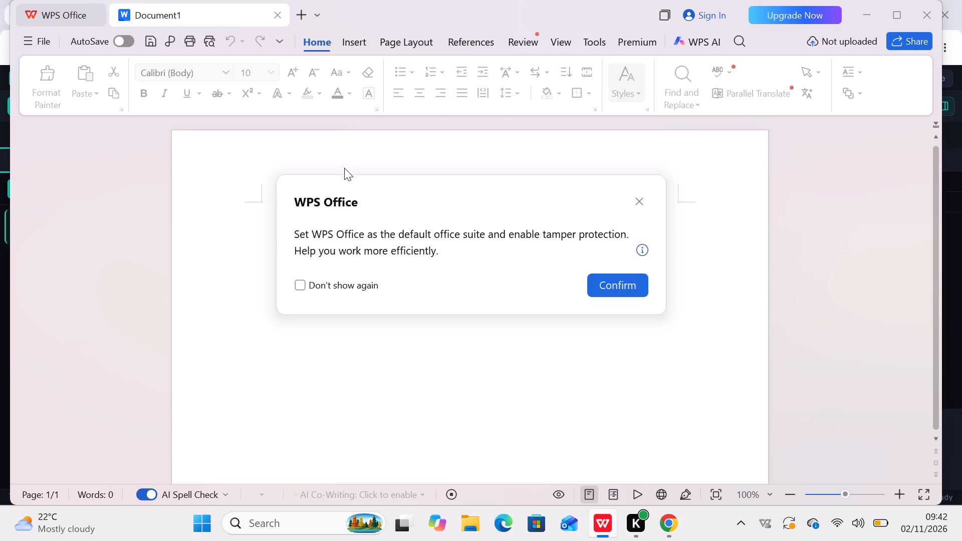
{"action": "left_click", "coordinate": [639, 206]}
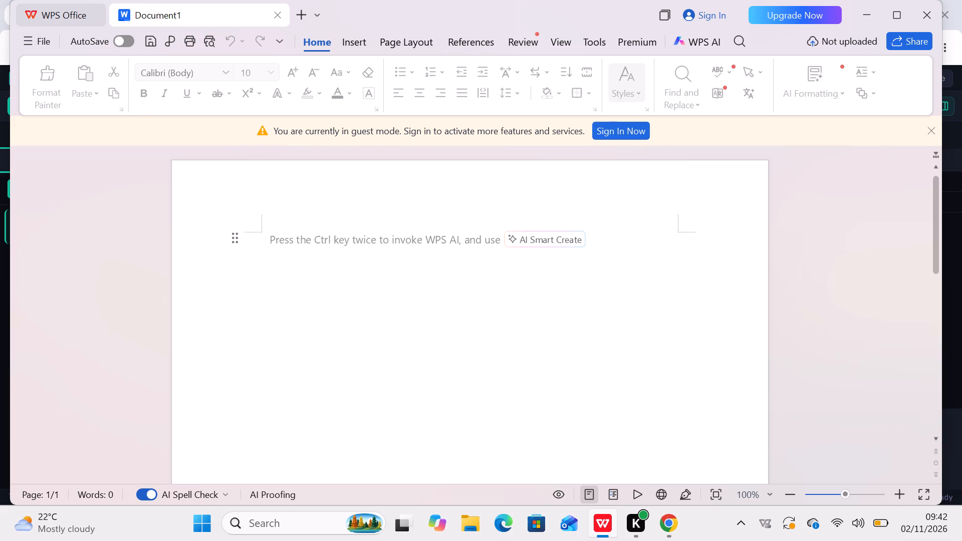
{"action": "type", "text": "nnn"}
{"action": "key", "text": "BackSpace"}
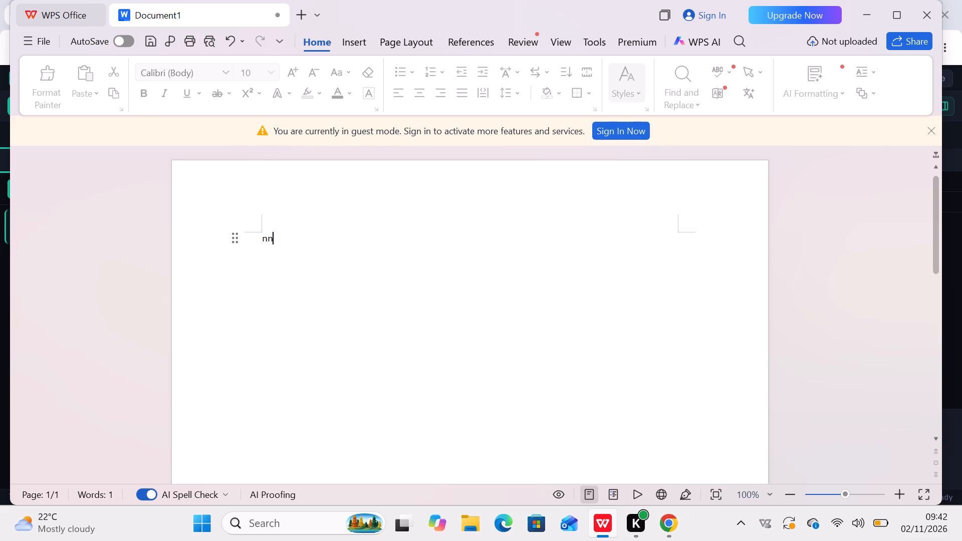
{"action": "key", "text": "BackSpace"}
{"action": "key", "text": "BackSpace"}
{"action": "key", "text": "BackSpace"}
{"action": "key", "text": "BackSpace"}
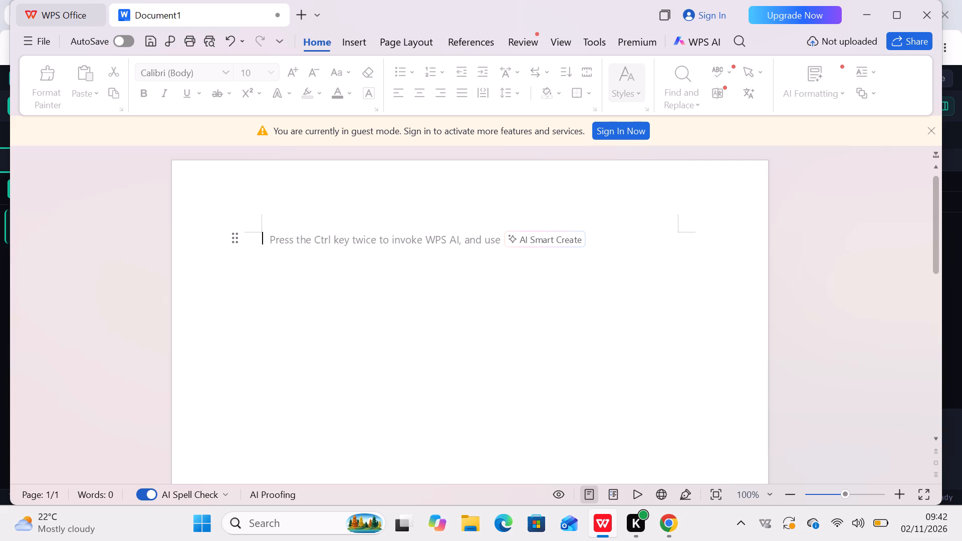
Enter the heading "1. MATRIX OPERATIONS." on the first line of the blank document.
{"action": "key", "text": "1"}
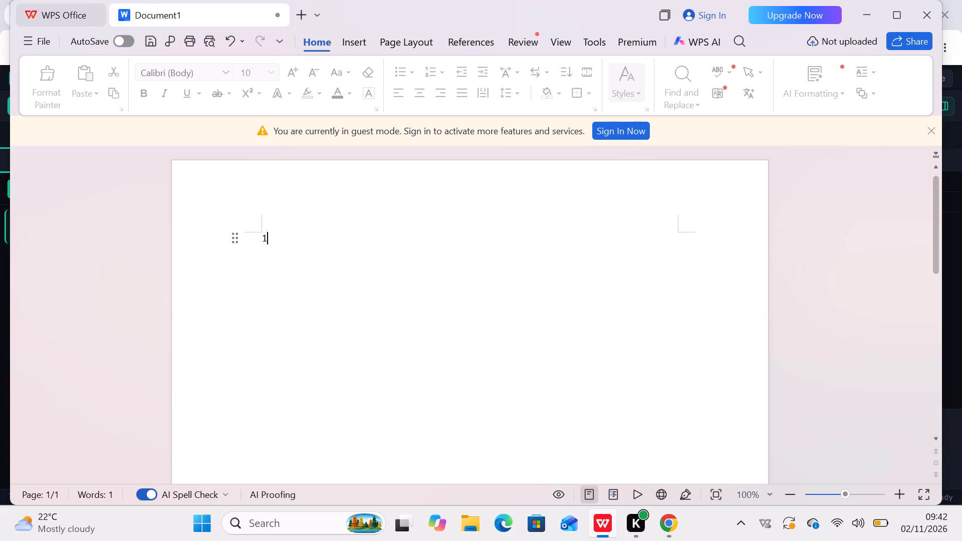
{"action": "type", "text": "."}
{"action": "key", "text": "space"}
{"action": "type", "text": "MA"}
{"action": "type", "text": "TR"}
{"action": "type", "text": "IX"}
{"action": "key", "text": "space"}
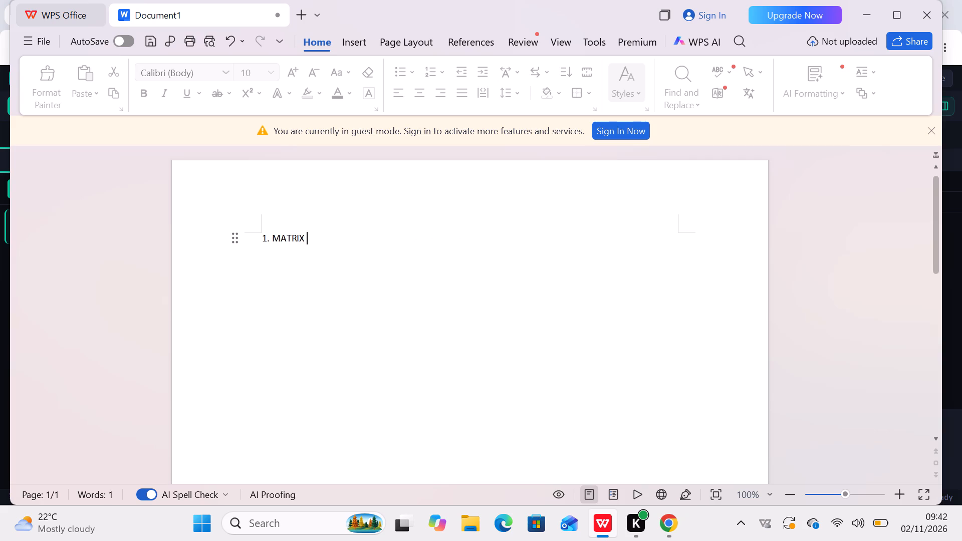
{"action": "key", "text": "p"}
{"action": "type", "text": "ER"}
{"action": "key", "text": "BackSpace"}
{"action": "key", "text": "BackSpace"}
{"action": "key", "text": "BackSpace"}
{"action": "type", "text": "OPERA"}
{"action": "type", "text": "TION"}
{"action": "key", "text": "s"}
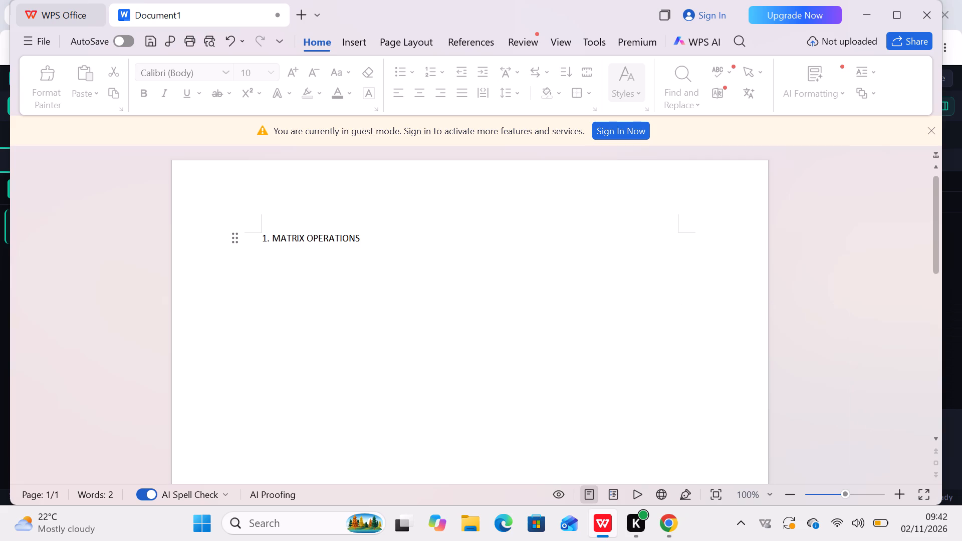
{"action": "key", "text": "comma"}
{"action": "key", "text": "BackSpace"}
{"action": "key", "text": "period"}
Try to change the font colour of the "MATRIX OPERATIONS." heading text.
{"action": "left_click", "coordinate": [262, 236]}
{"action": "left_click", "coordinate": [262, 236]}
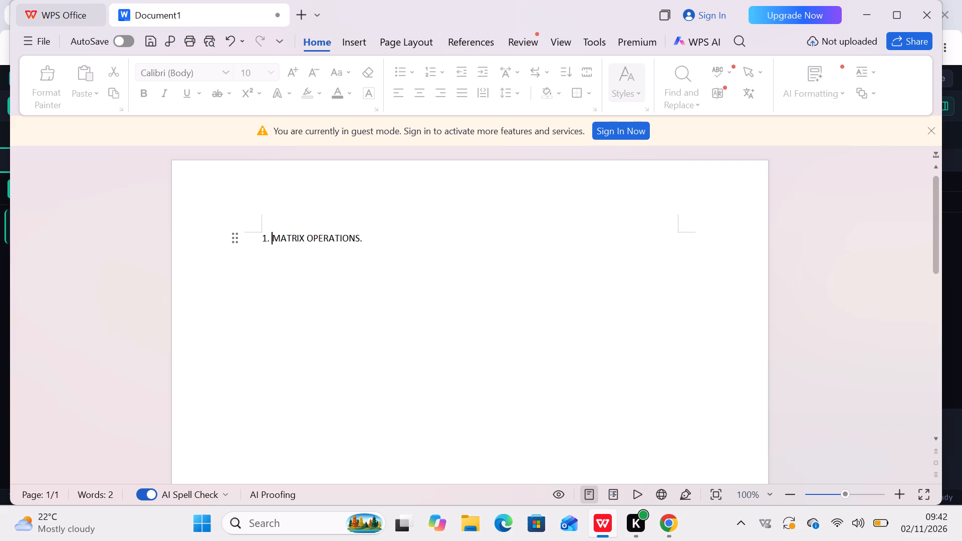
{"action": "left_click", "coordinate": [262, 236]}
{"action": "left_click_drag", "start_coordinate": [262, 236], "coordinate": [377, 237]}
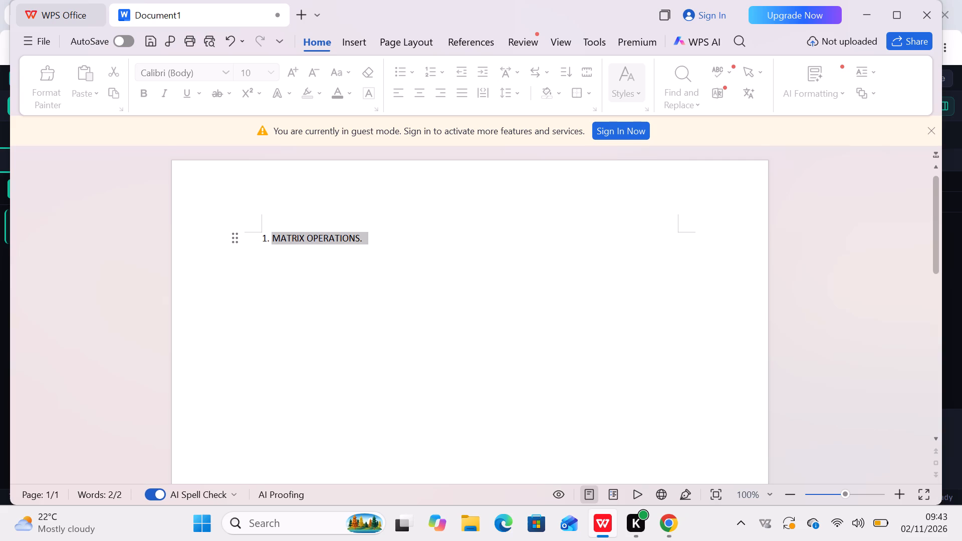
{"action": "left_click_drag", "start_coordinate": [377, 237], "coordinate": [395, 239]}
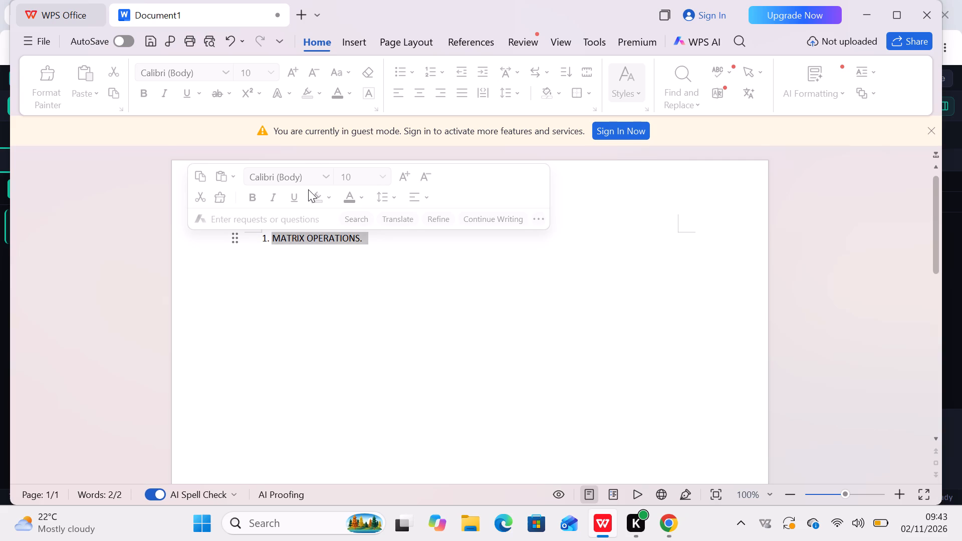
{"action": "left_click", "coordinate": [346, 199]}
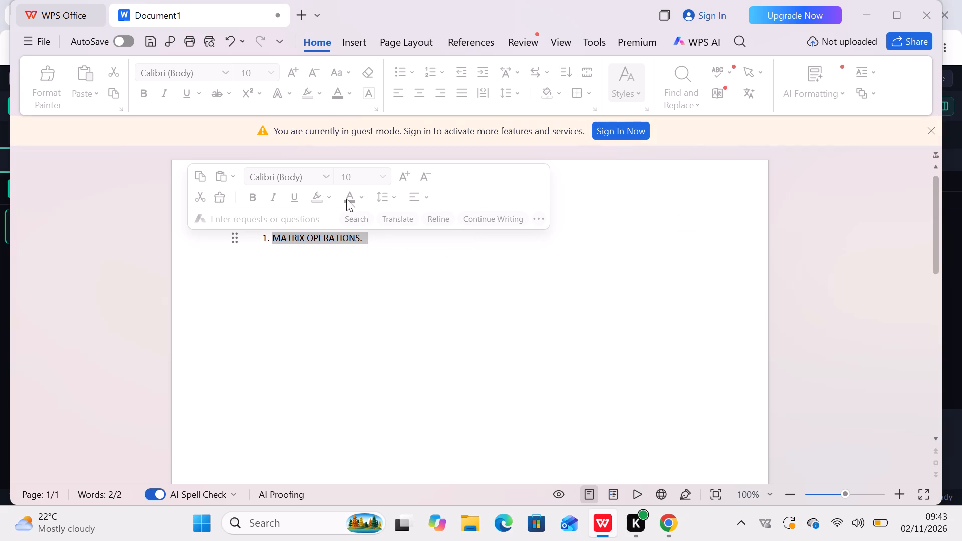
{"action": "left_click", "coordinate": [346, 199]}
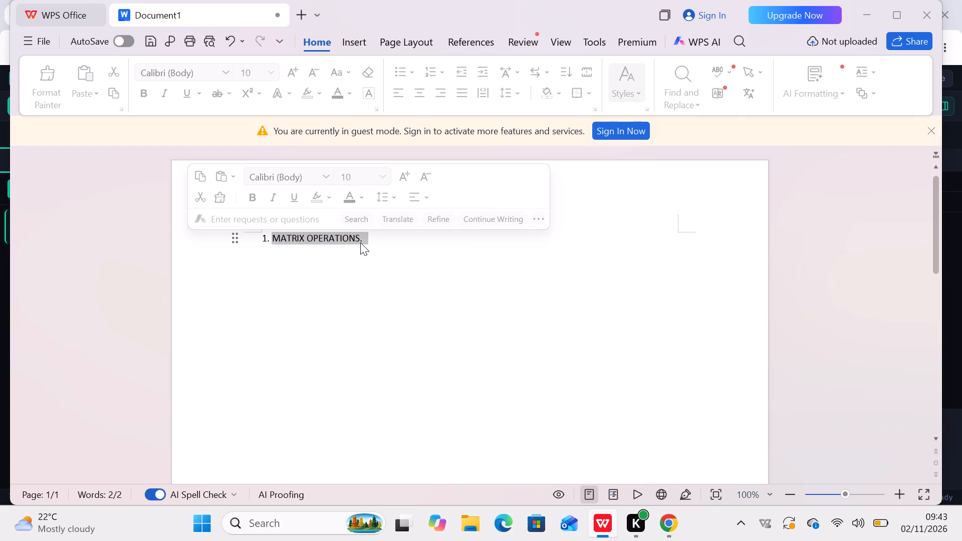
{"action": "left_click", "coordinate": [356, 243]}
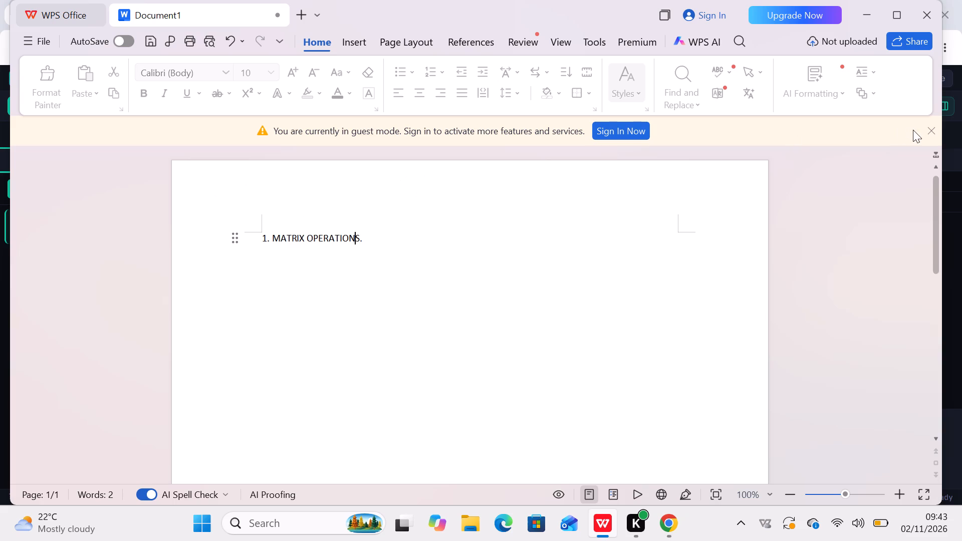
Dismiss the guest mode notice above the document.
{"action": "left_click", "coordinate": [933, 132]}
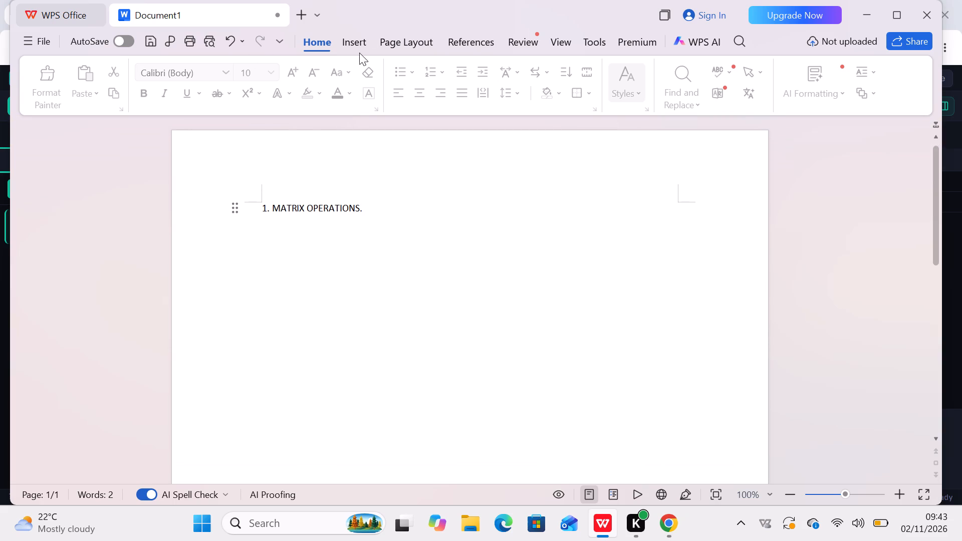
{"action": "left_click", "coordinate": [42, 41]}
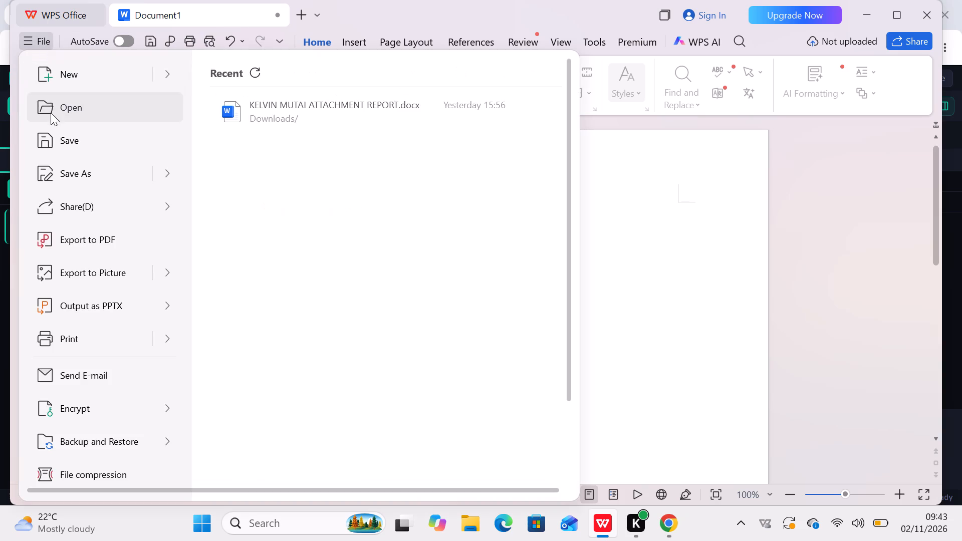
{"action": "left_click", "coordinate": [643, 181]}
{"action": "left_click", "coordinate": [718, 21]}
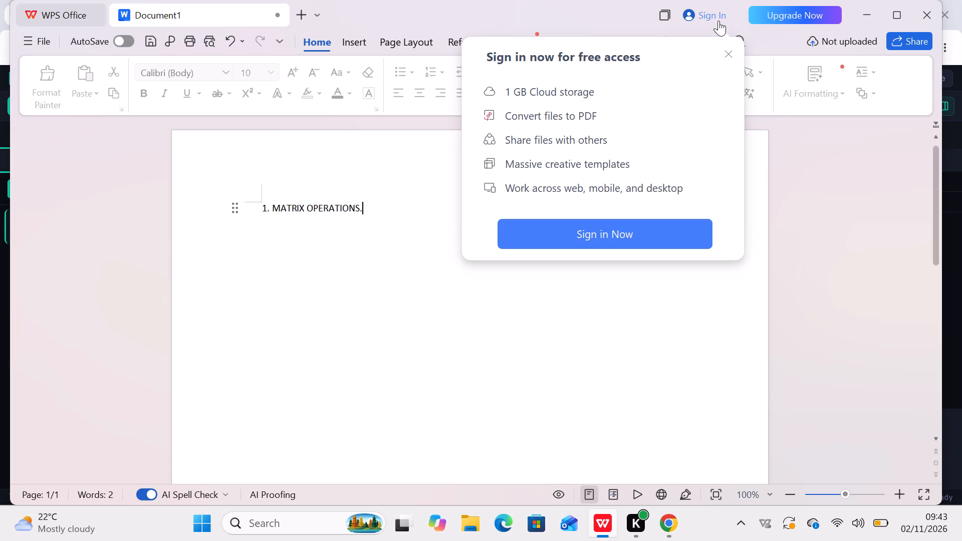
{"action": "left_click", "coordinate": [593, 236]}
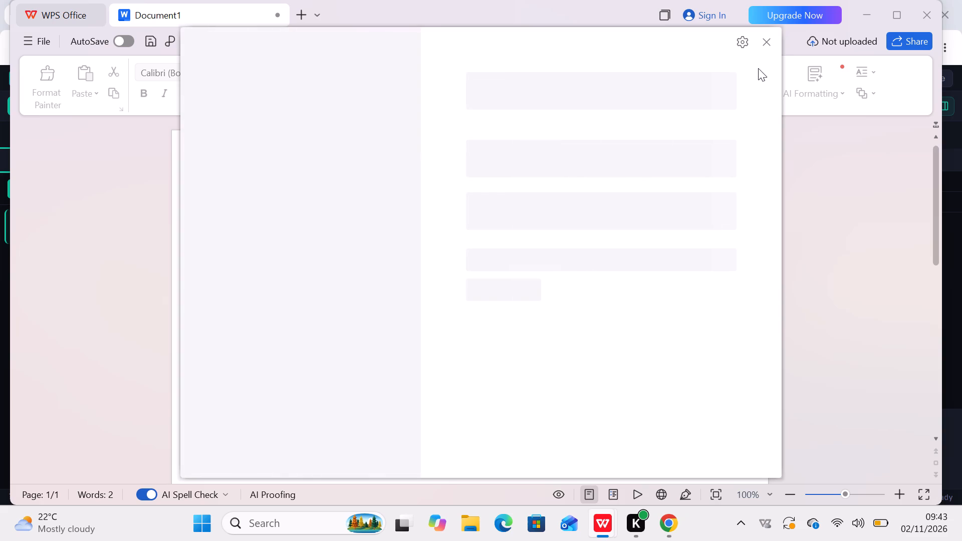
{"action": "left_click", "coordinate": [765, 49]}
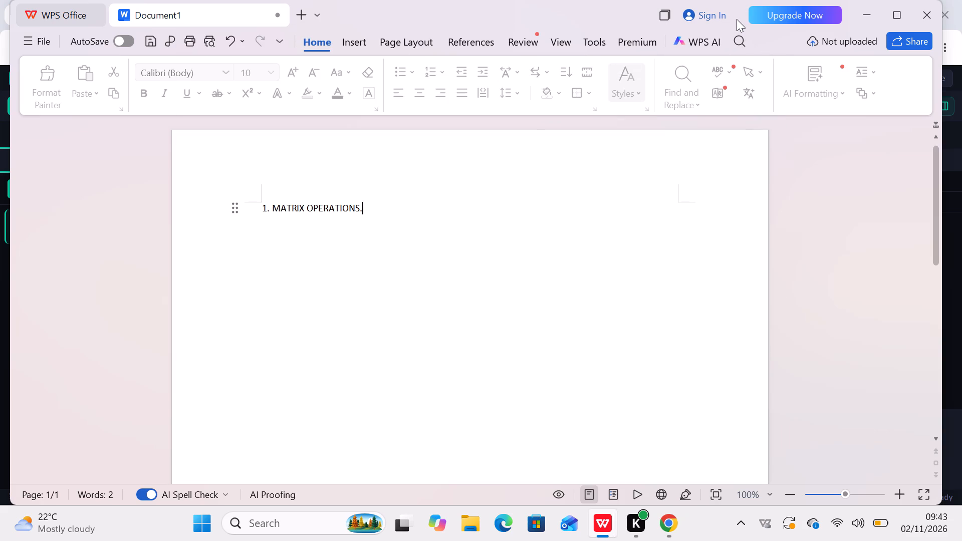
Switch to Microsoft Word by launching it, and decline sending optional diagnostic data.
{"action": "left_click", "coordinate": [204, 518]}
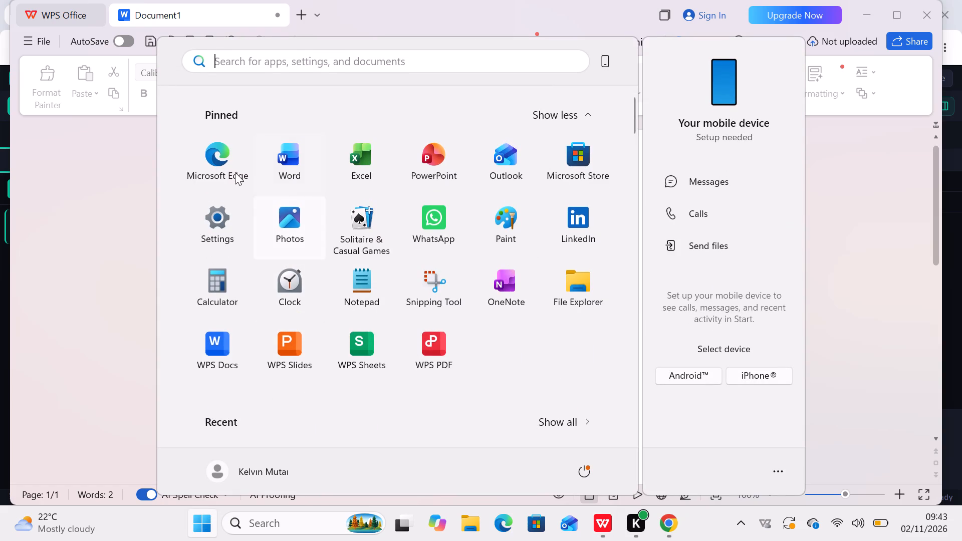
{"action": "left_click", "coordinate": [303, 169]}
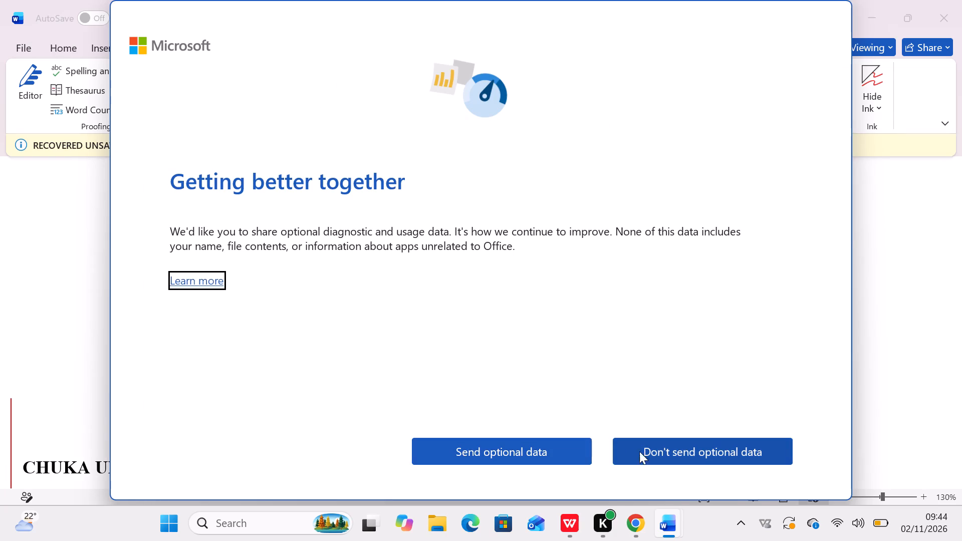
{"action": "left_click", "coordinate": [668, 456]}
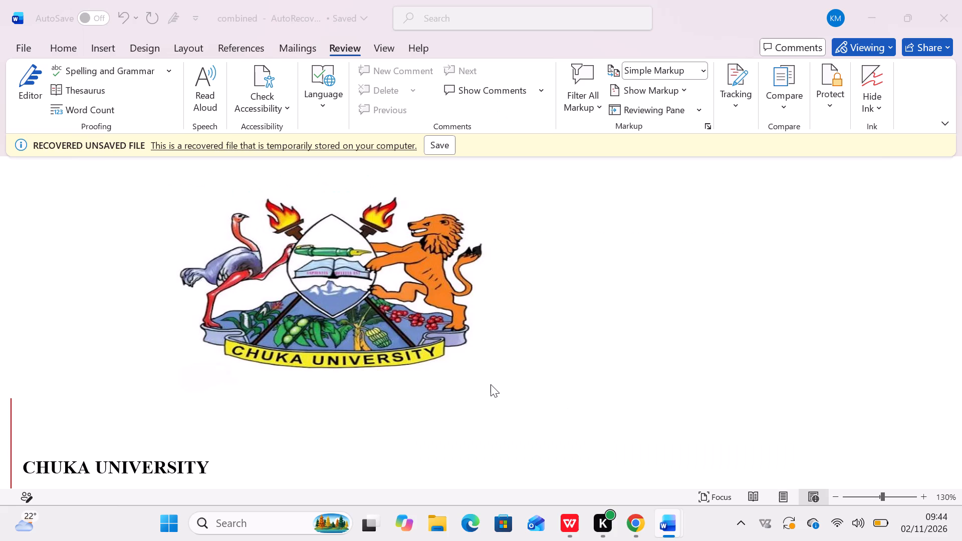
Create a new blank Word document.
{"action": "left_click", "coordinate": [18, 44]}
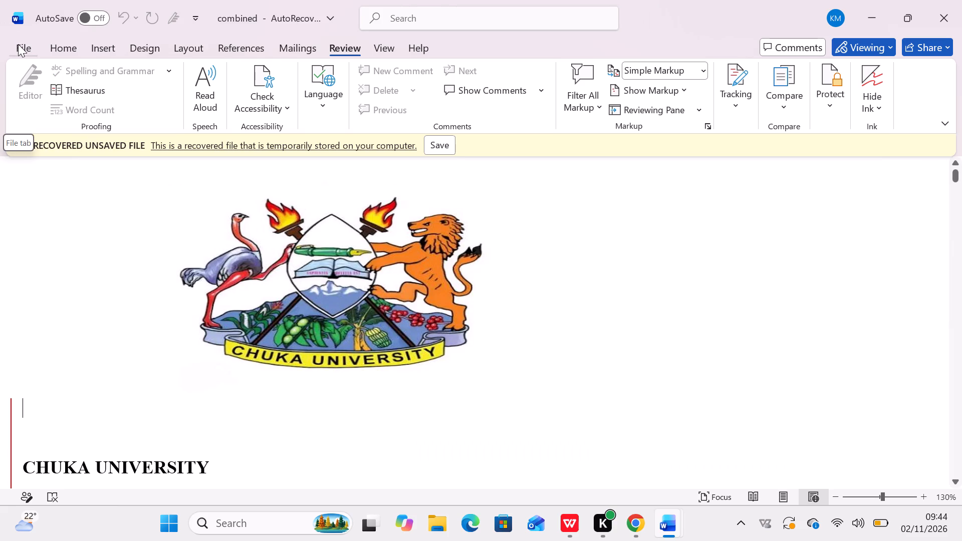
{"action": "left_click", "coordinate": [18, 44]}
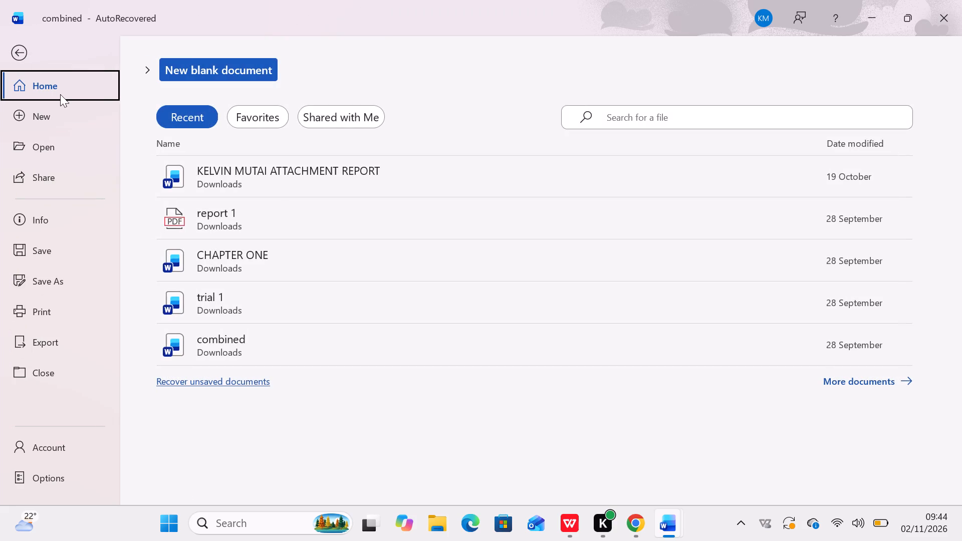
{"action": "left_click", "coordinate": [47, 118]}
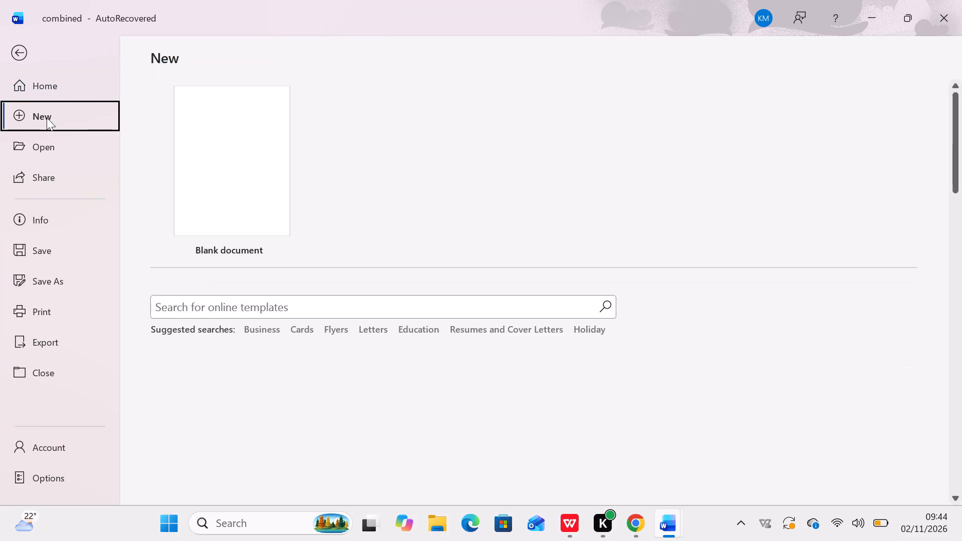
{"action": "left_click", "coordinate": [239, 171]}
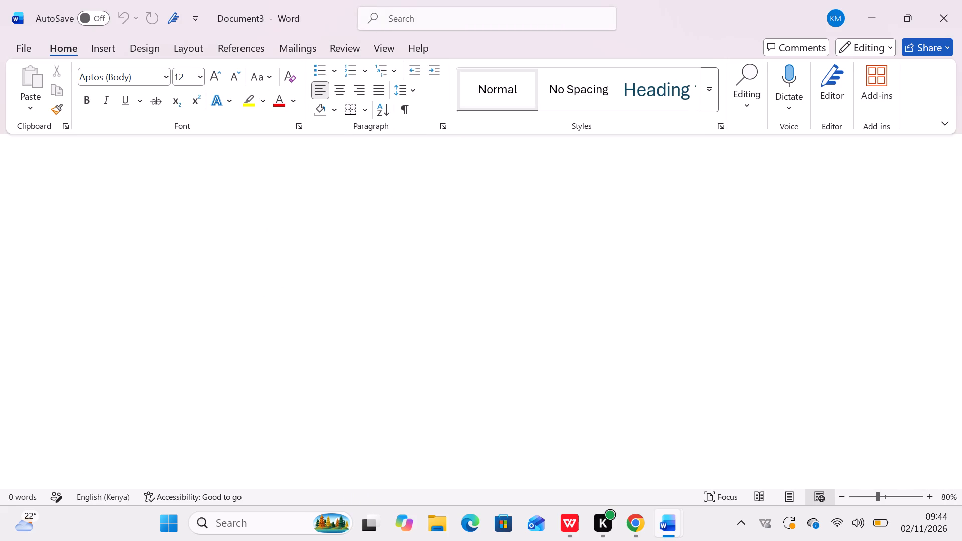
Enter the numbered heading "1. MATRIX OPERATIONS" at the top of the blank document.
{"action": "key", "text": "1"}
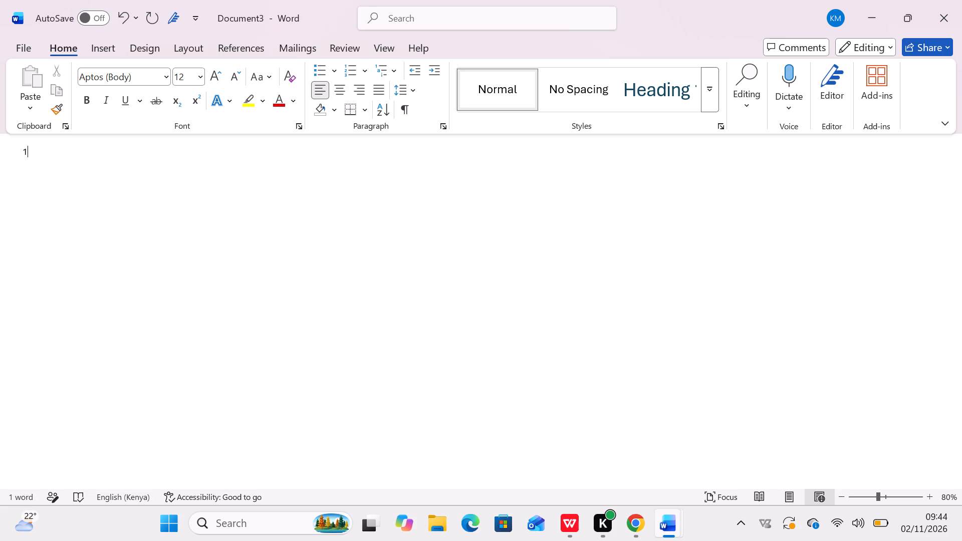
{"action": "key", "text": "period"}
{"action": "key", "text": "space"}
{"action": "key", "text": "m"}
{"action": "key", "text": "a"}
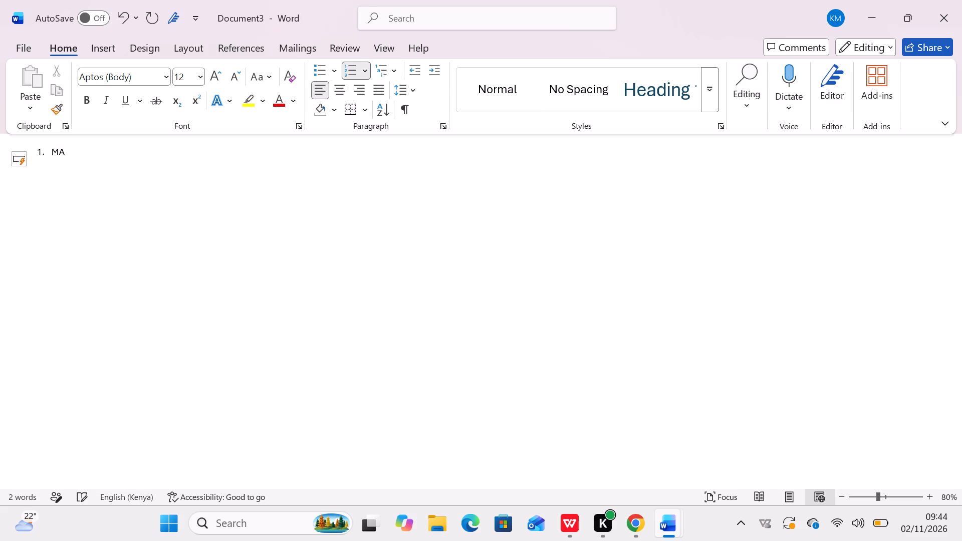
{"action": "type", "text": "TRIX"}
{"action": "key", "text": "space"}
{"action": "type", "text": "OPERATION"}
{"action": "key", "text": "s"}
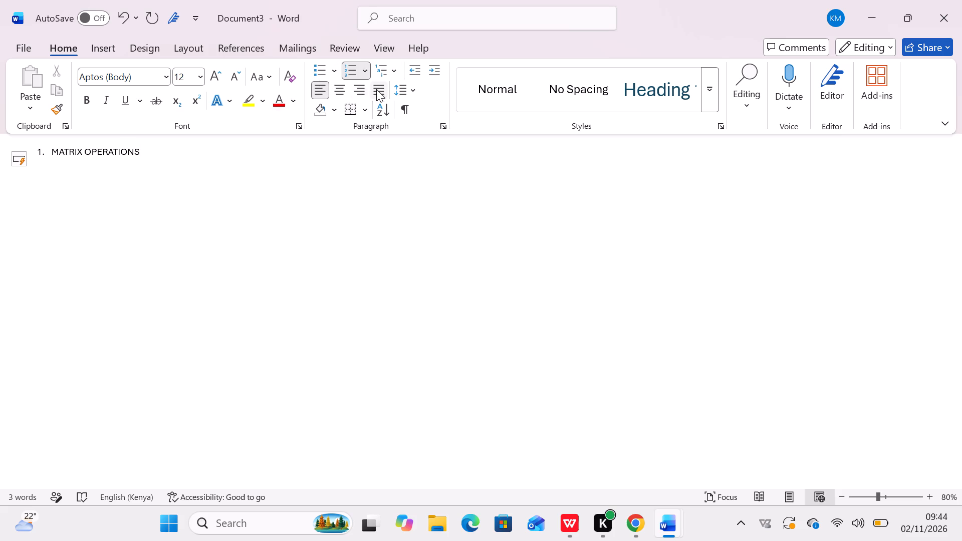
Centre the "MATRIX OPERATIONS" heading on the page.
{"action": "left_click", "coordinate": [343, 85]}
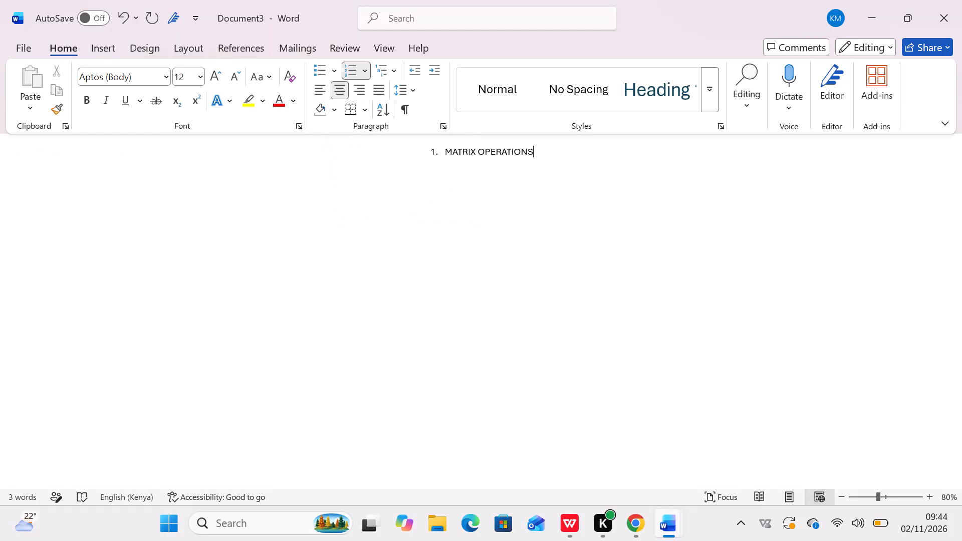
Make the "MATRIX OPERATIONS" heading text bold and underlined.
{"action": "left_click", "coordinate": [430, 156]}
{"action": "left_click", "coordinate": [430, 156]}
{"action": "left_click_drag", "start_coordinate": [430, 156], "coordinate": [560, 151]}
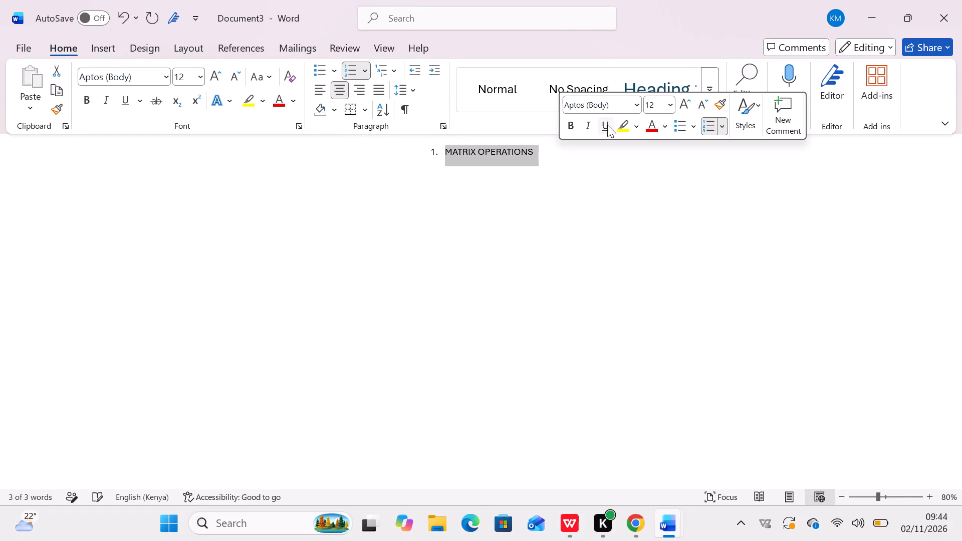
{"action": "left_click", "coordinate": [573, 121]}
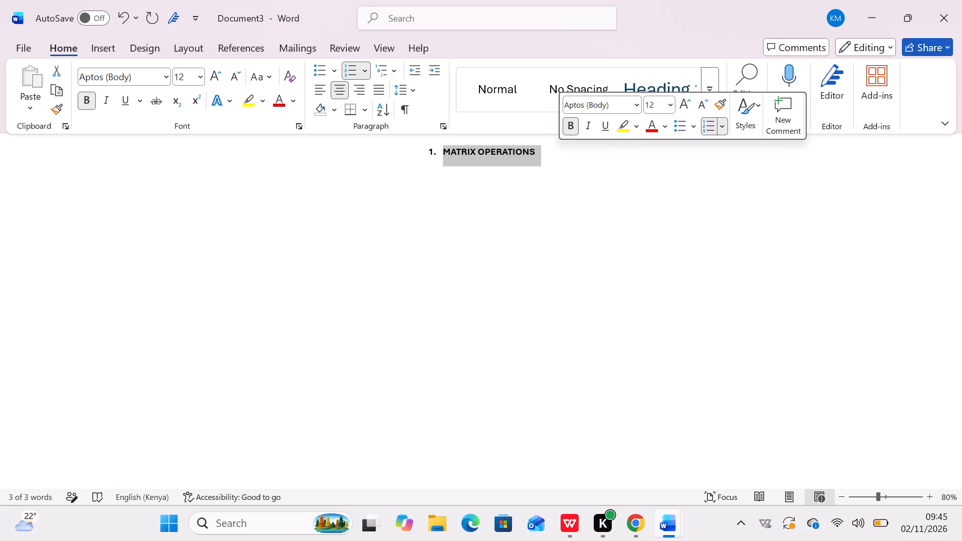
{"action": "left_click", "coordinate": [607, 128]}
{"action": "left_click", "coordinate": [536, 204]}
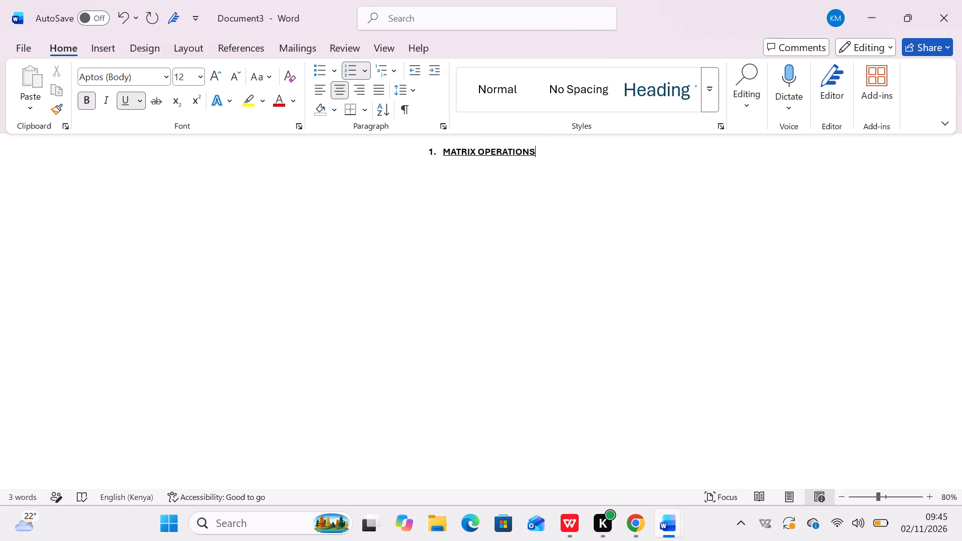
Add a new line without a list number below the "MATRIX OPERATIONS" heading.
{"action": "key", "text": "Return"}
{"action": "key", "text": "BackSpace"}
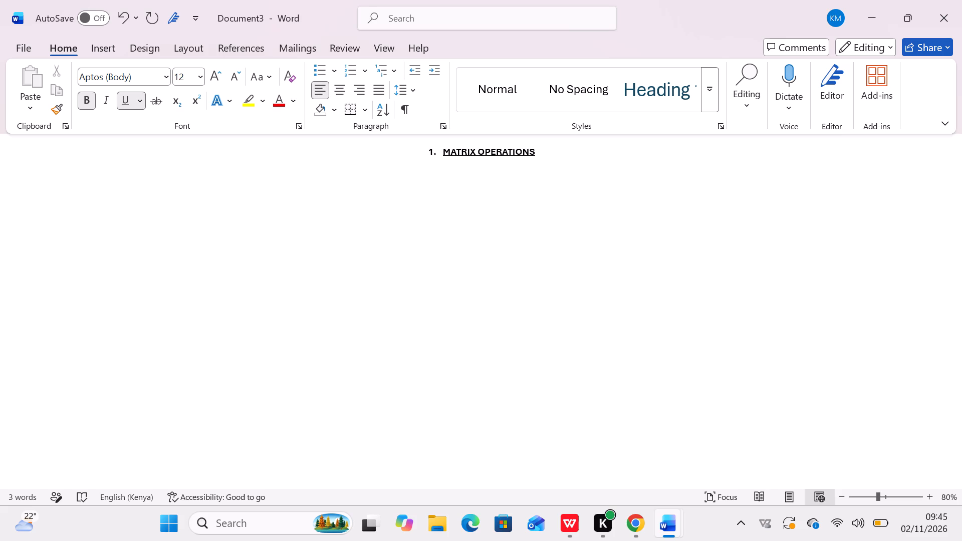
Align the "MATRIX OPERATIONS" heading to the left margin.
{"action": "left_click", "coordinate": [559, 157]}
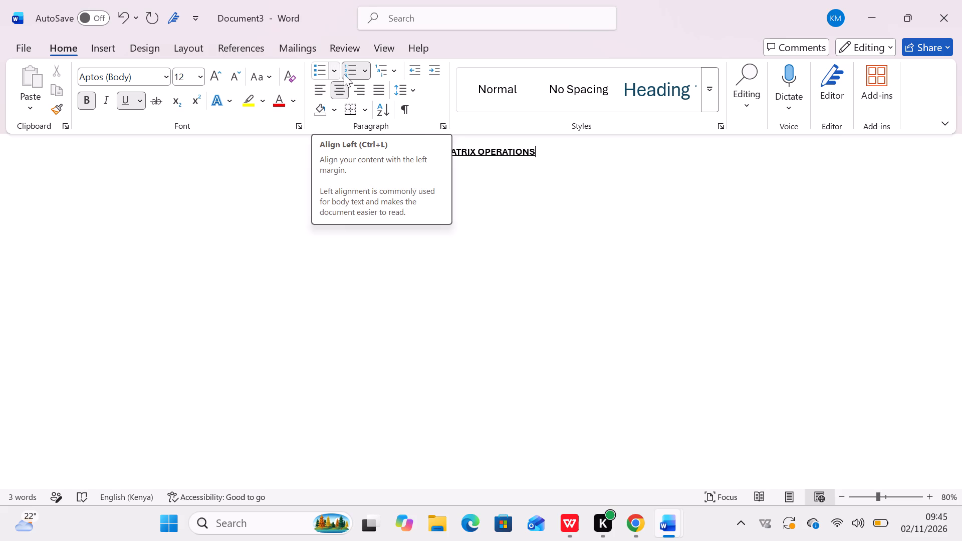
{"action": "left_click", "coordinate": [317, 88]}
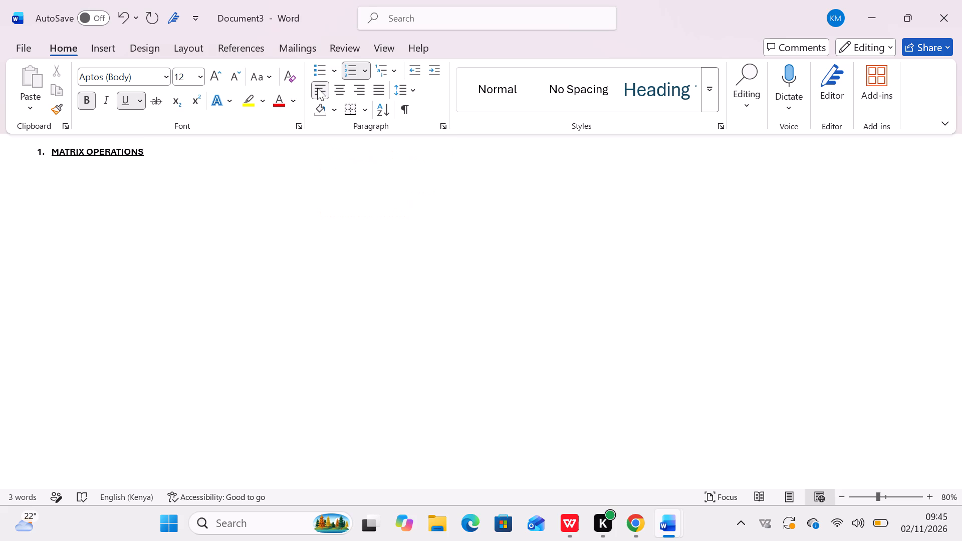
Enter "A*B" on the line below the "MATRIX OPERATIONS" heading.
{"action": "left_click", "coordinate": [164, 161]}
{"action": "key", "text": "a"}
{"action": "key", "text": "shift+asterisk"}
{"action": "key", "text": "b"}
Remove the bold and underline formatting from the "A*B" text below the heading.
{"action": "left_click", "coordinate": [85, 100]}
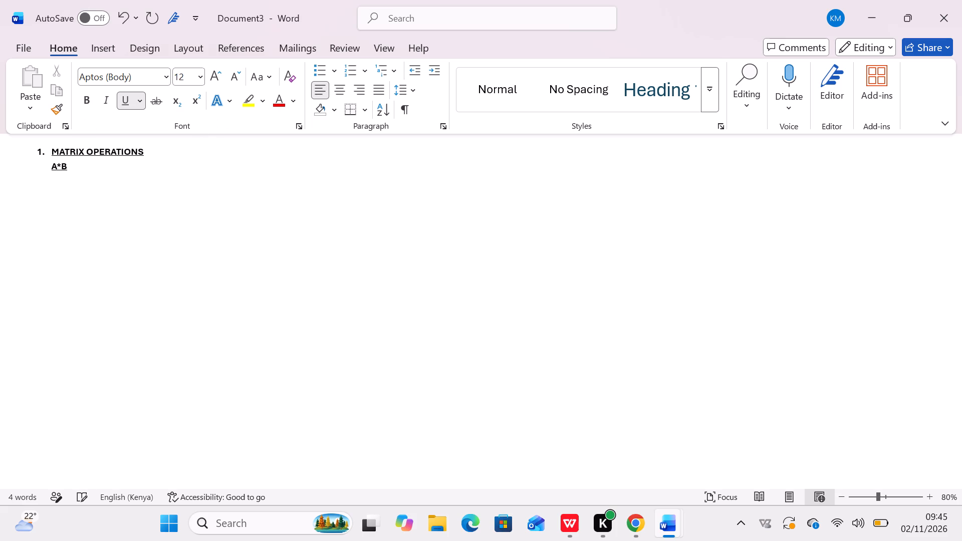
{"action": "left_click", "coordinate": [54, 171]}
{"action": "left_click", "coordinate": [49, 170]}
{"action": "scroll", "coordinate": [49, 170], "scroll_direction": "right", "scroll_amount": 4}
{"action": "scroll", "coordinate": [56, 169], "scroll_direction": "left", "scroll_amount": 1}
{"action": "scroll", "coordinate": [56, 169], "scroll_direction": "right", "scroll_amount": 1}
{"action": "scroll", "coordinate": [56, 169], "scroll_direction": "left", "scroll_amount": 1}
{"action": "left_click_drag", "start_coordinate": [51, 166], "coordinate": [83, 164]}
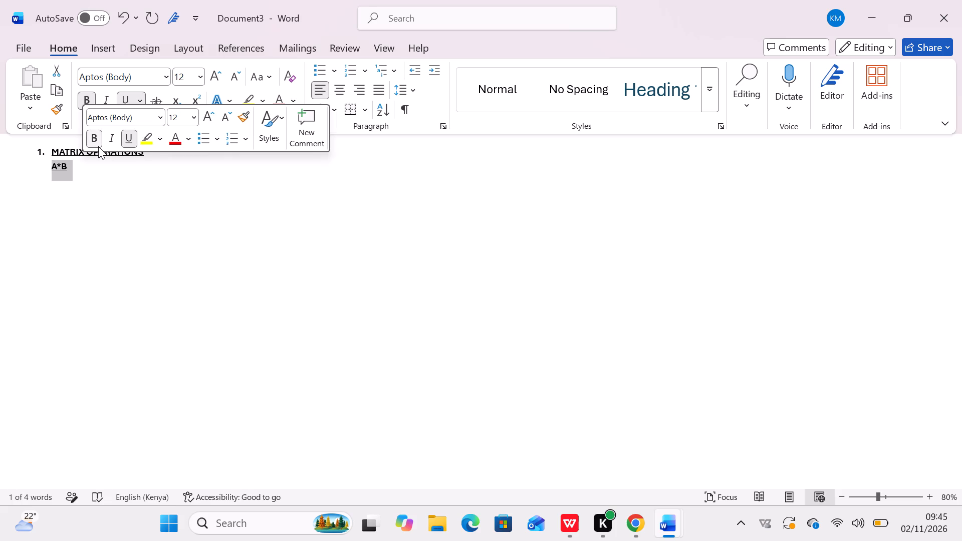
{"action": "left_click", "coordinate": [98, 146]}
{"action": "left_click", "coordinate": [130, 139]}
{"action": "left_click", "coordinate": [74, 180]}
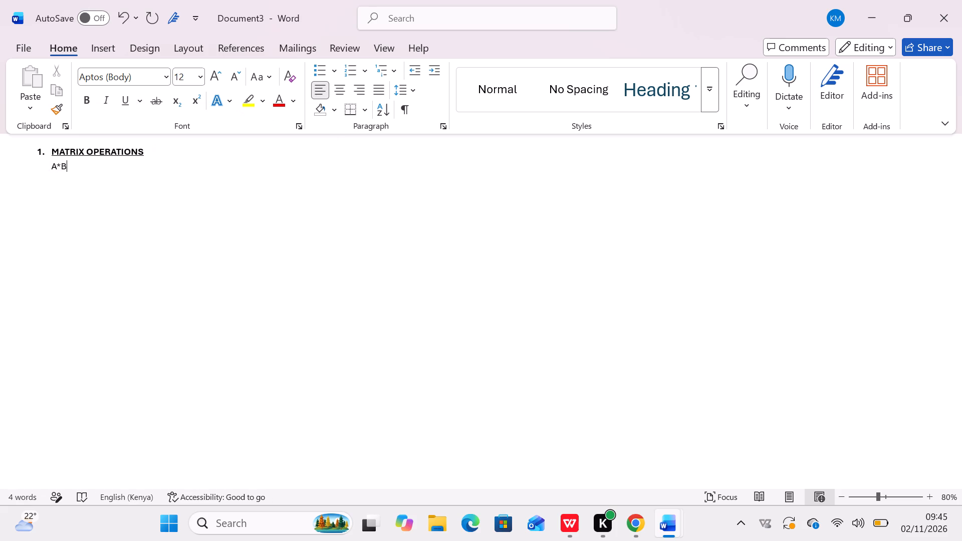
Extend the "A*B" line with the description "- True matrix multiplication".
{"action": "key", "text": "minus"}
{"action": "key", "text": "space"}
{"action": "key", "text": "t"}
{"action": "key", "text": "r"}
{"action": "type", "text": "ue"}
{"action": "key", "text": "space"}
{"action": "type", "text": "ma"}
{"action": "type", "text": "tr"}
{"action": "key", "text": "i"}
{"action": "type", "text": "x"}
{"action": "key", "text": "space"}
{"action": "type", "text": "mul"}
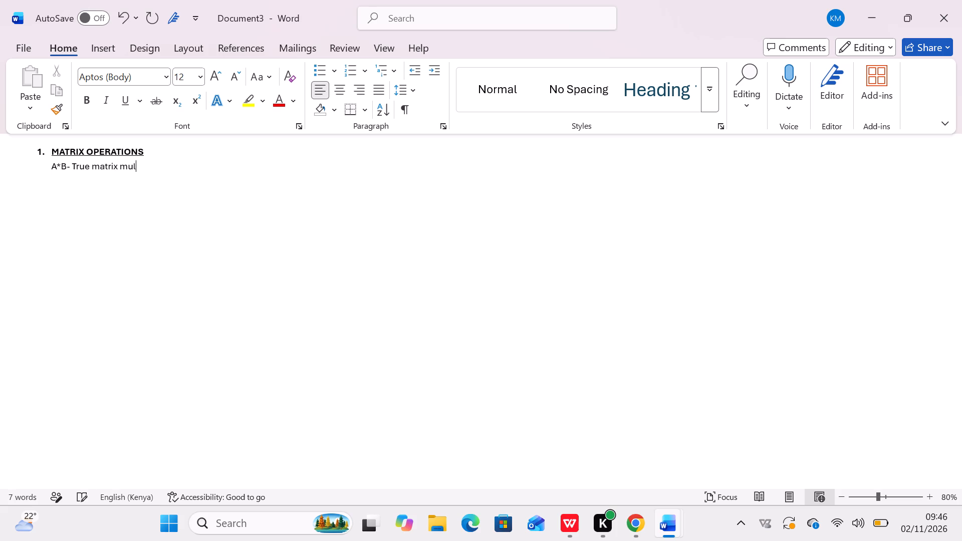
{"action": "type", "text": "tiplica"}
{"action": "type", "text": "tion"}
Add "(row *columns)" in parentheses directly after "multiplication" on the A*B line.
{"action": "key", "text": "shift+parenleft"}
{"action": "key", "text": "r"}
{"action": "type", "text": "ow"}
{"action": "key", "text": "space"}
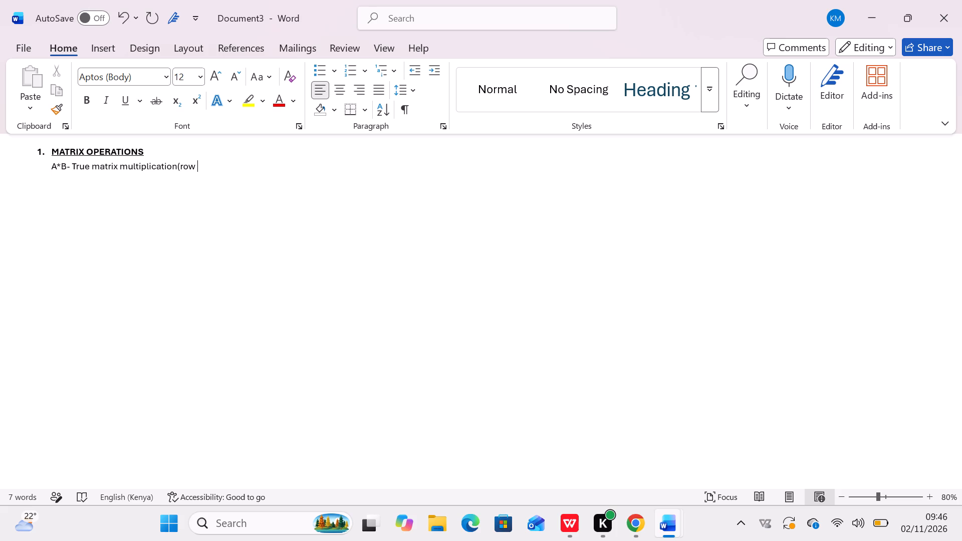
{"action": "key", "text": "shift+asterisk"}
{"action": "type", "text": "columns"}
{"action": "key", "text": "shift+parenright"}
Start a new line below the A*B description with the label "A.*B- ".
{"action": "key", "text": "Return"}
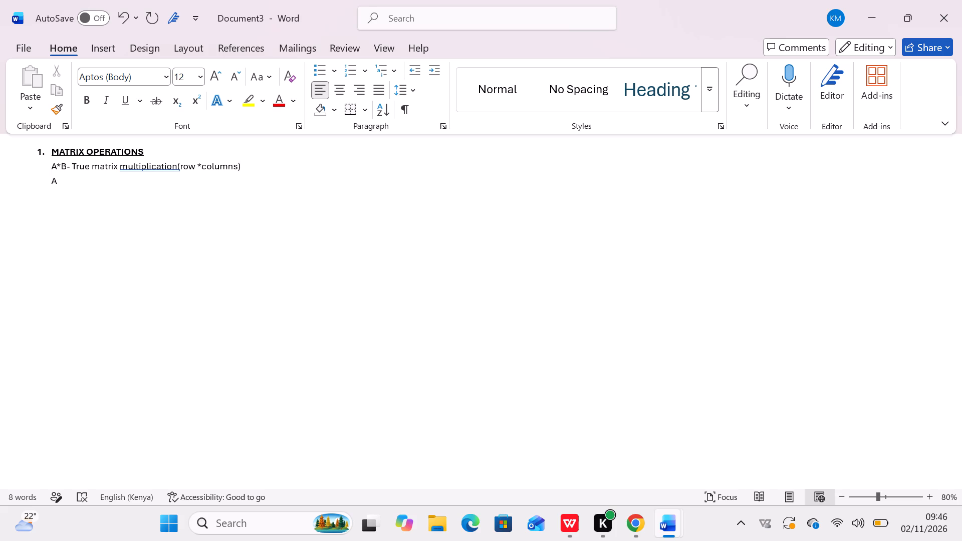
{"action": "key", "text": "period"}
{"action": "key", "text": "shift+asterisk"}
{"action": "key", "text": "b"}
{"action": "type", "text": "-"}
{"action": "key", "text": "space"}
Begin the A.*B description with "Multiplies each element".
{"action": "type", "text": "ulti"}
{"action": "type", "text": "plies"}
{"action": "key", "text": "space"}
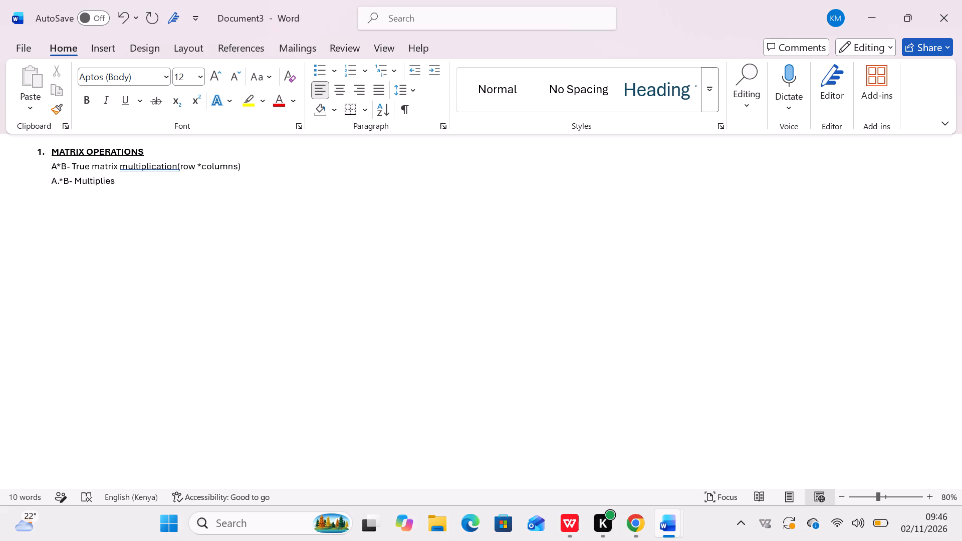
{"action": "type", "text": "ea"}
{"action": "type", "text": "ch el"}
{"action": "key", "text": "w"}
{"action": "key", "text": "BackSpace"}
{"action": "key", "text": "e"}
{"action": "type", "text": "me"}
{"action": "type", "text": "ny"}
{"action": "key", "text": "BackSpace"}
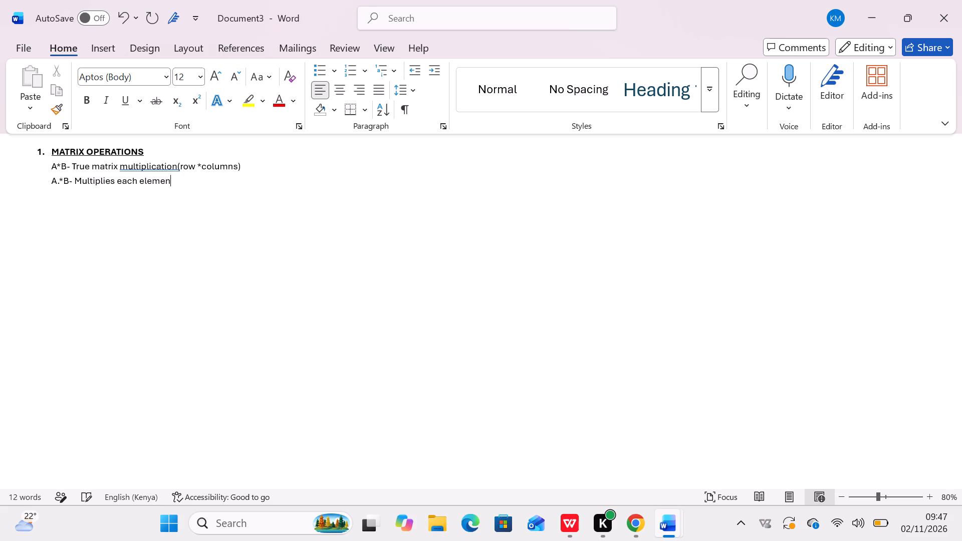
{"action": "key", "text": "t"}
Continue the A.*B description with "by its partner" after "Multiplies each element".
{"action": "key", "text": "space"}
{"action": "type", "text": "by"}
{"action": "key", "text": "space"}
{"action": "type", "text": "its"}
{"action": "key", "text": "space"}
{"action": "type", "text": "part"}
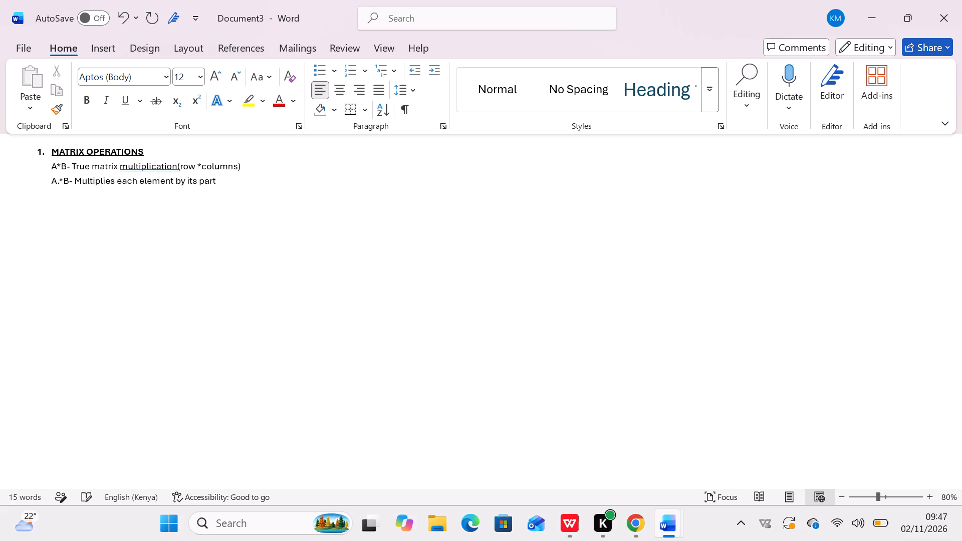
{"action": "key", "text": "n"}
{"action": "type", "text": "er"}
Complete the first sentence of the A.*B description with "in the same position.".
{"action": "key", "text": "space"}
{"action": "type", "text": "in"}
{"action": "key", "text": "space"}
{"action": "key", "text": "h"}
{"action": "key", "text": "BackSpace"}
{"action": "type", "text": "the po"}
{"action": "key", "text": "BackSpace"}
{"action": "key", "text": "BackSpace"}
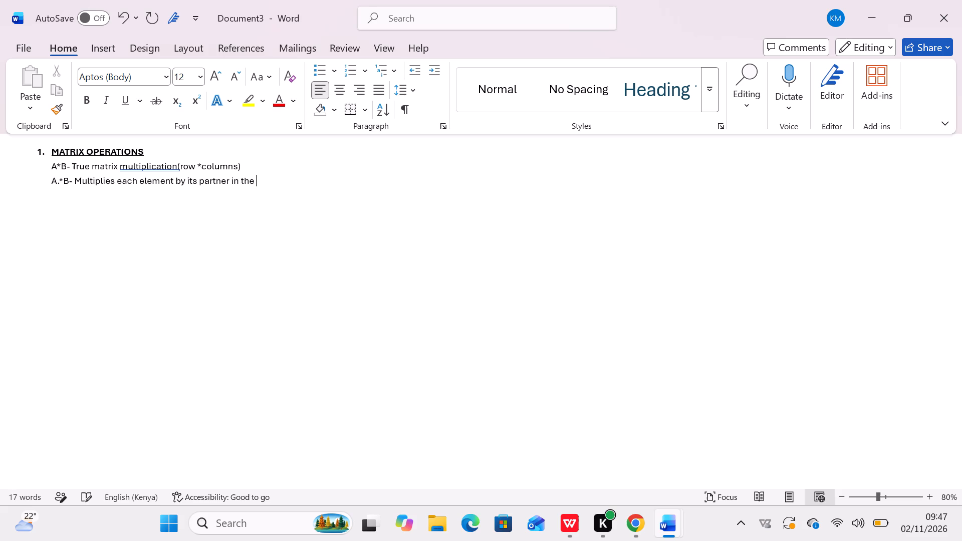
{"action": "type", "text": "sa"}
{"action": "type", "text": "me o"}
{"action": "key", "text": "BackSpace"}
{"action": "type", "text": "po"}
{"action": "type", "text": "sition"}
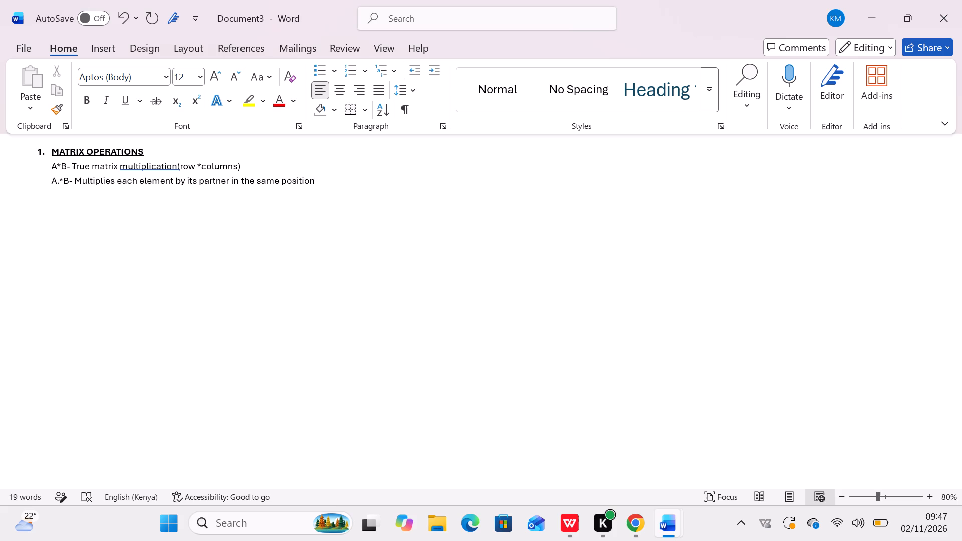
{"action": "key", "text": "comma"}
{"action": "key", "text": "BackSpace"}
{"action": "type", "text": "."}
Begin a second sentence in the A.*B description with "The dot means".
{"action": "key", "text": "space"}
{"action": "type", "text": "THE"}
{"action": "key", "text": "BackSpace"}
{"action": "key", "text": "BackSpace"}
{"action": "type", "text": "he dot"}
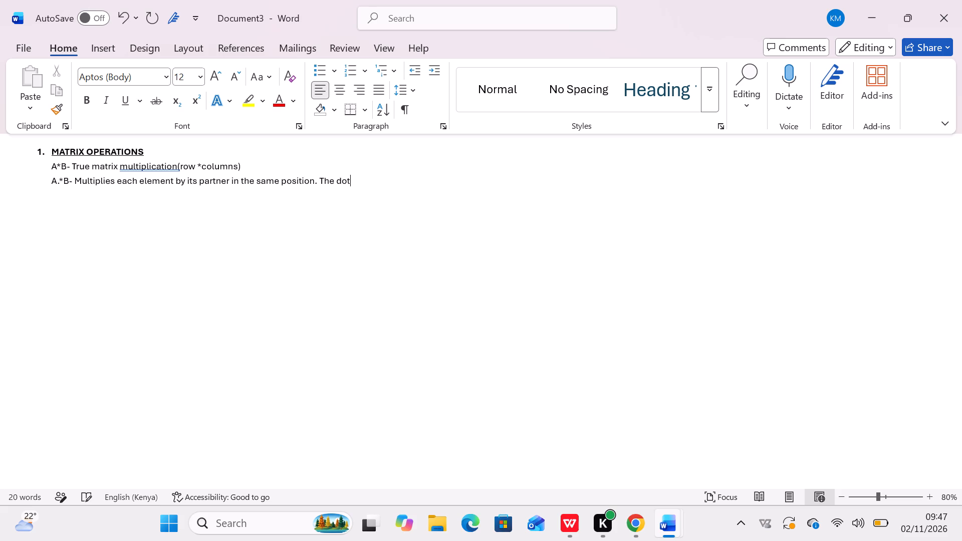
{"action": "key", "text": "space"}
{"action": "type", "text": "mea"}
{"action": "type", "text": "ns e"}
{"action": "key", "text": "BackSpace"}
Finish the A.*B line's second sentence with the quoted phrase "element by element" followed by a period.
{"action": "key", "text": "shift+quotedbl"}
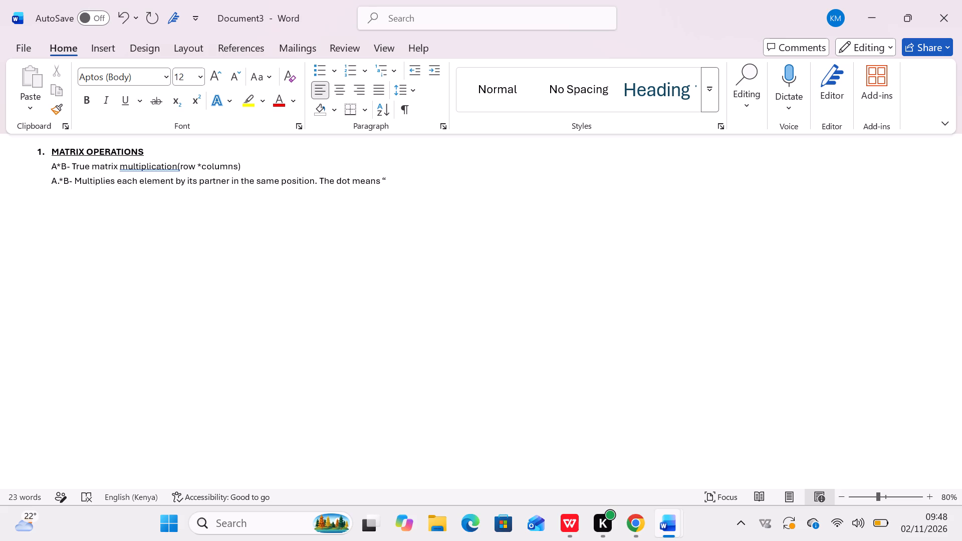
{"action": "type", "text": "ele"}
{"action": "type", "text": "me"}
{"action": "type", "text": "nt"}
{"action": "key", "text": "space"}
{"action": "type", "text": "by ele"}
{"action": "type", "text": ",e"}
{"action": "key", "text": "BackSpace"}
{"action": "key", "text": "BackSpace"}
{"action": "type", "text": "me"}
{"action": "type", "text": "nt"}
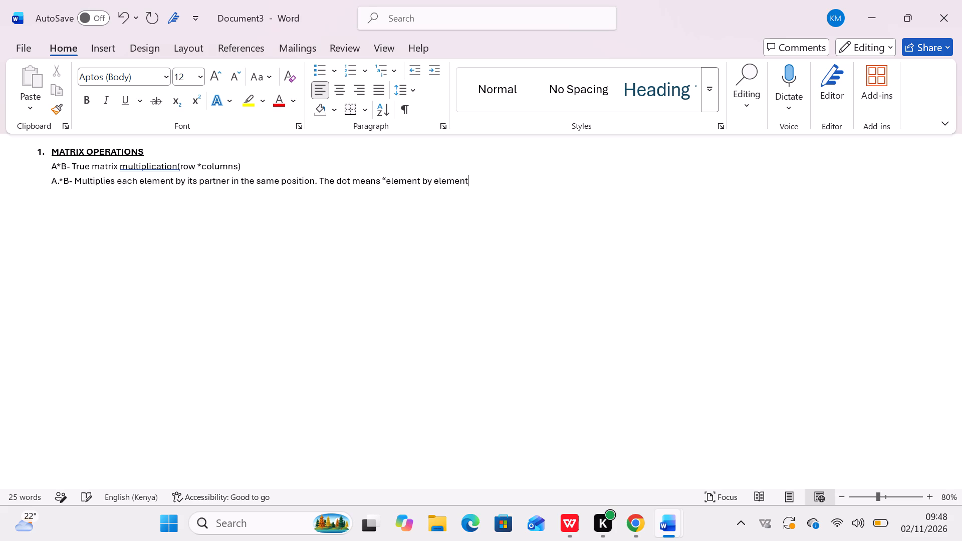
{"action": "key", "text": "shift+Left"}
{"action": "key", "text": "shift+quotedbl"}
{"action": "key", "text": "BackSpace"}
{"action": "key", "text": "t"}
{"action": "key", "text": "shift+quotedbl"}
{"action": "key", "text": "period"}
Start a new line below the A.*B description reading "A'- Transpose".
{"action": "key", "text": "Return"}
{"action": "key", "text": "a"}
{"action": "key", "text": "apostrophe"}
{"action": "key", "text": "minus"}
{"action": "key", "text": "space"}
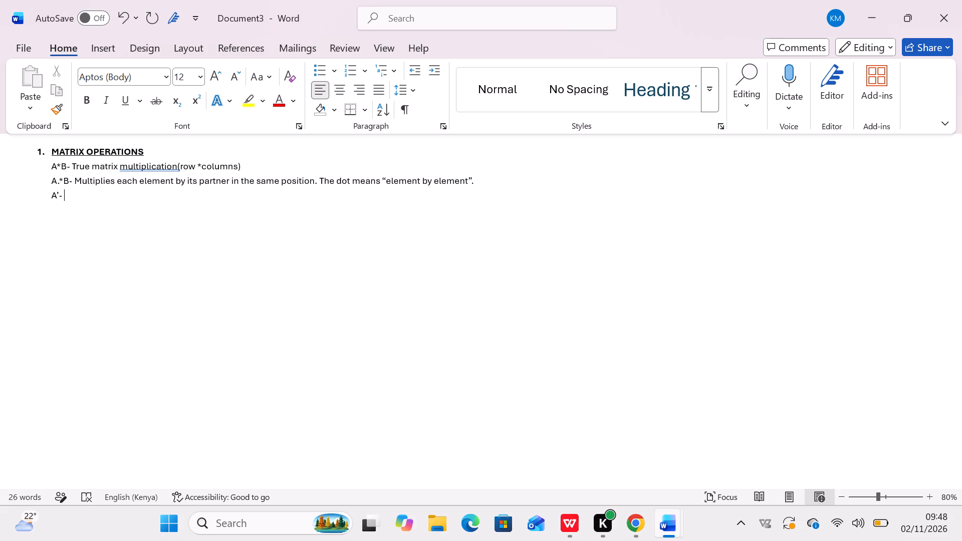
{"action": "key", "text": "t"}
{"action": "type", "text": "ra"}
{"action": "type", "text": "ns"}
{"action": "type", "text": "pose"}
{"action": "key", "text": "space"}
Complete the A' line with the parenthetical explanation "(flips rows and columns)".
{"action": "key", "text": "shift+parenleft"}
{"action": "type", "text": "flip"}
{"action": "type", "text": "s rows a"}
{"action": "type", "text": "nd"}
{"action": "key", "text": "space"}
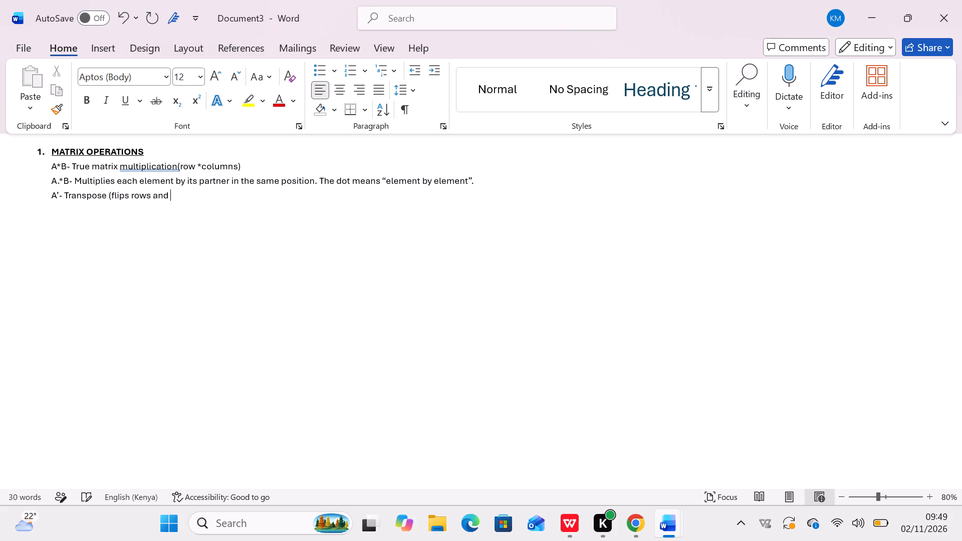
{"action": "type", "text": "colum"}
{"action": "key", "text": "n"}
{"action": "key", "text": "s"}
{"action": "key", "text": "shift+parenright"}
Add a new line below the transpose description reading "Inv(A)-Inverse".
{"action": "key", "text": "Return"}
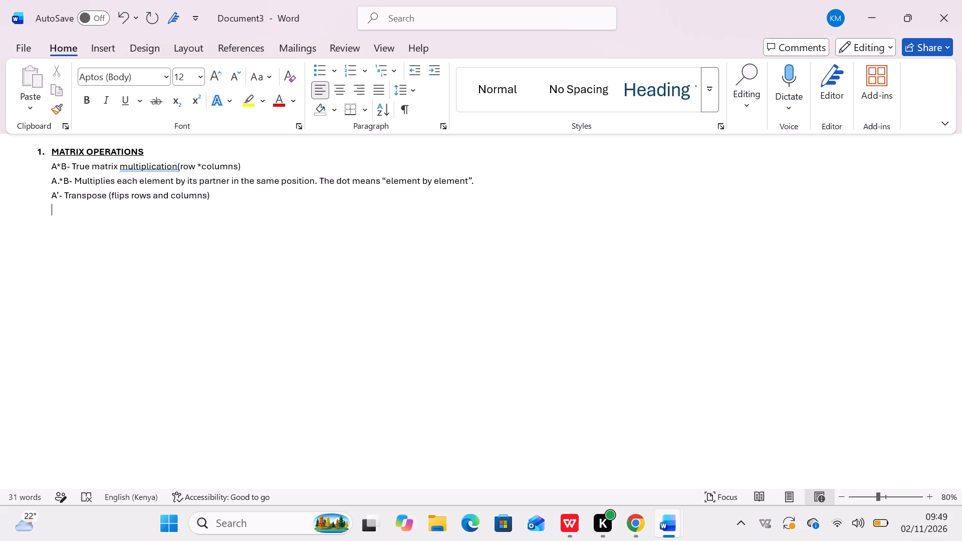
{"action": "type", "text": "in"}
{"action": "key", "text": "v"}
{"action": "key", "text": "shift+parenleft"}
{"action": "key", "text": "shift+parenright"}
{"action": "key", "text": "Left"}
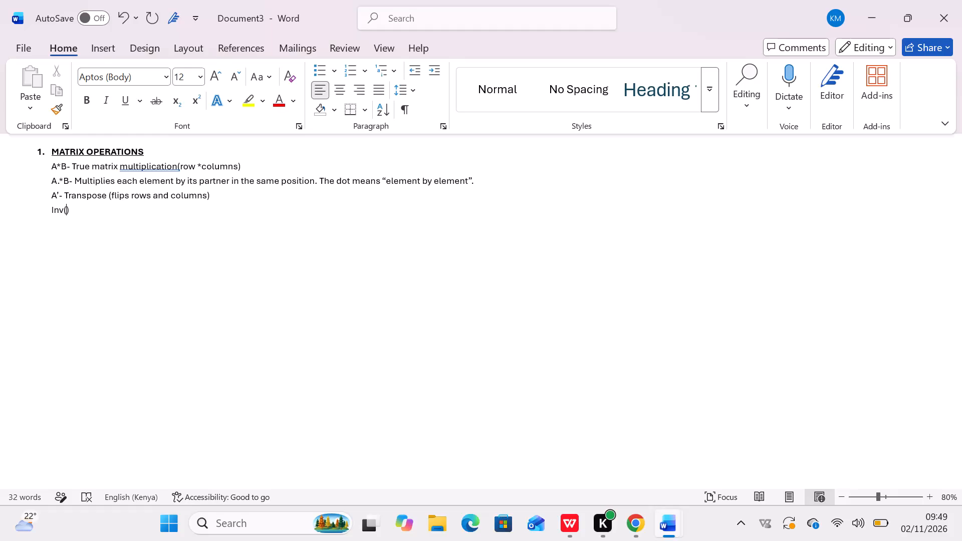
{"action": "key", "text": "a"}
{"action": "key", "text": "Right"}
{"action": "key", "text": "Right"}
{"action": "key", "text": "minus"}
{"action": "key", "text": "i"}
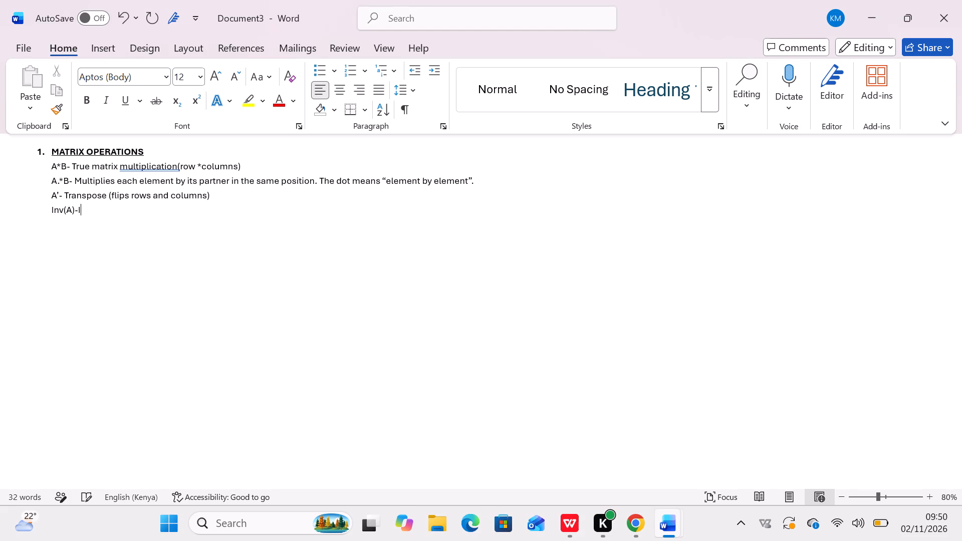
{"action": "type", "text": "nverse"}
Continue the inverse line with a comma directly after "Inverse", followed by "and".
{"action": "key", "text": "space"}
{"action": "type", "text": "a"}
{"action": "key", "text": "BackSpace"}
{"action": "key", "text": "comma"}
{"action": "key", "text": "BackSpace"}
{"action": "key", "text": "BackSpace"}
{"action": "key", "text": "comma"}
{"action": "key", "text": "a"}
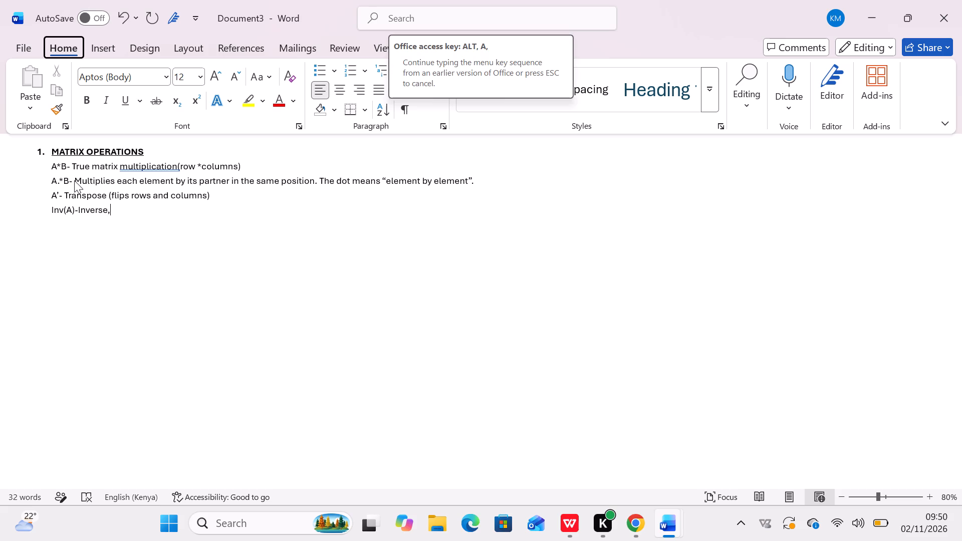
{"action": "key", "text": "space"}
{"action": "left_click", "coordinate": [116, 213]}
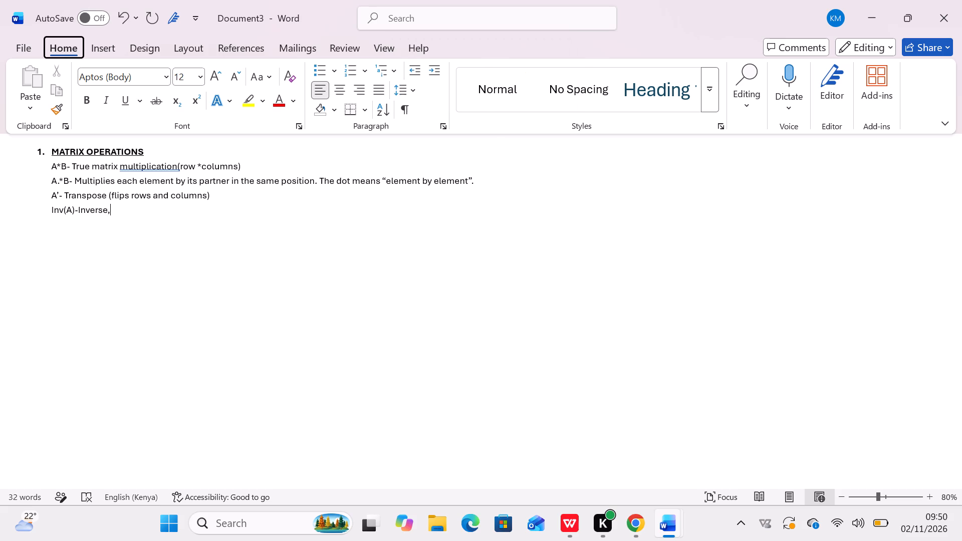
{"action": "key", "text": "space"}
{"action": "key", "text": "a"}
{"action": "type", "text": "nd"}
{"action": "key", "text": "space"}
Change the capital I at the start of the inverse line to lowercase so it reads "inv(A)".
{"action": "left_click", "coordinate": [56, 206]}
{"action": "key", "text": "BackSpace"}
{"action": "key", "text": "i"}
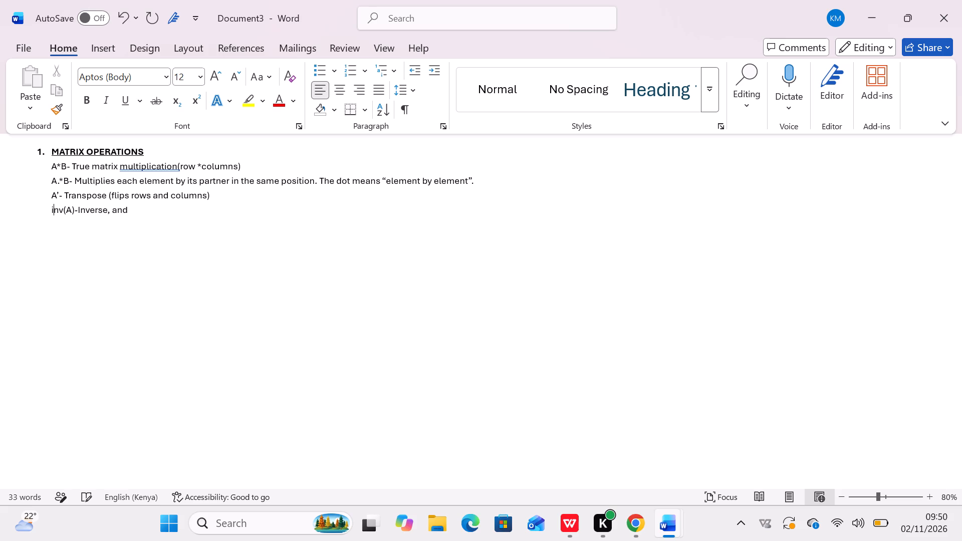
Continue the inverse line after "and" with the expression "A*inv(A)" followed by a space.
{"action": "left_click", "coordinate": [139, 209]}
{"action": "key", "text": "a"}
{"action": "key", "text": "shift+asterisk"}
{"action": "type", "text": "inv"}
{"action": "key", "text": "shift+parenleft"}
{"action": "key", "text": "shift+parenright"}
{"action": "key", "text": "Left"}
{"action": "key", "text": "Right"}
{"action": "key", "text": "Right"}
{"action": "key", "text": "space"}
Finish the inverse line with the words "gives identity matrix." and start a new line below it.
{"action": "type", "text": "gives"}
{"action": "key", "text": "space"}
{"action": "type", "text": "ide"}
{"action": "type", "text": "nt"}
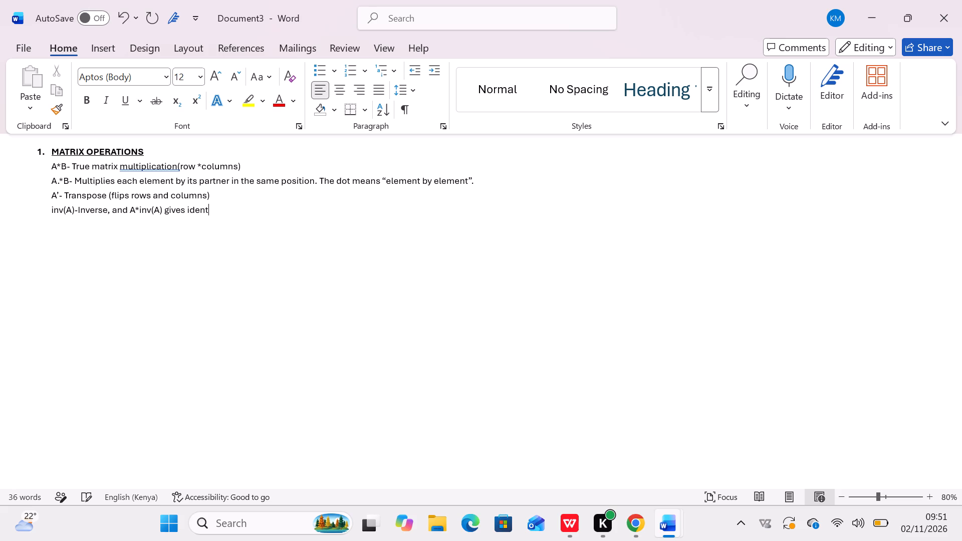
{"action": "type", "text": "ity"}
{"action": "key", "text": "space"}
{"action": "type", "text": "ma"}
{"action": "type", "text": "trix"}
{"action": "key", "text": "period"}
{"action": "key", "text": "Return"}
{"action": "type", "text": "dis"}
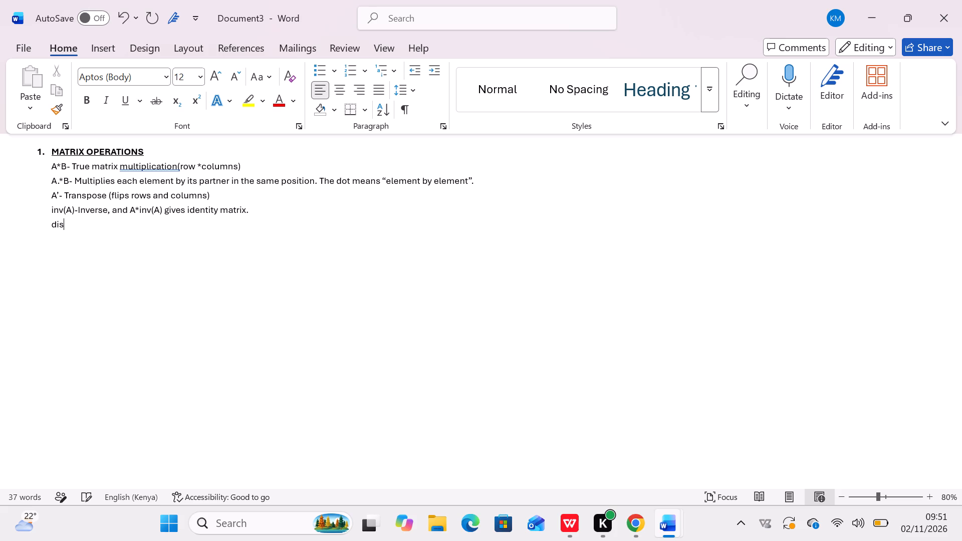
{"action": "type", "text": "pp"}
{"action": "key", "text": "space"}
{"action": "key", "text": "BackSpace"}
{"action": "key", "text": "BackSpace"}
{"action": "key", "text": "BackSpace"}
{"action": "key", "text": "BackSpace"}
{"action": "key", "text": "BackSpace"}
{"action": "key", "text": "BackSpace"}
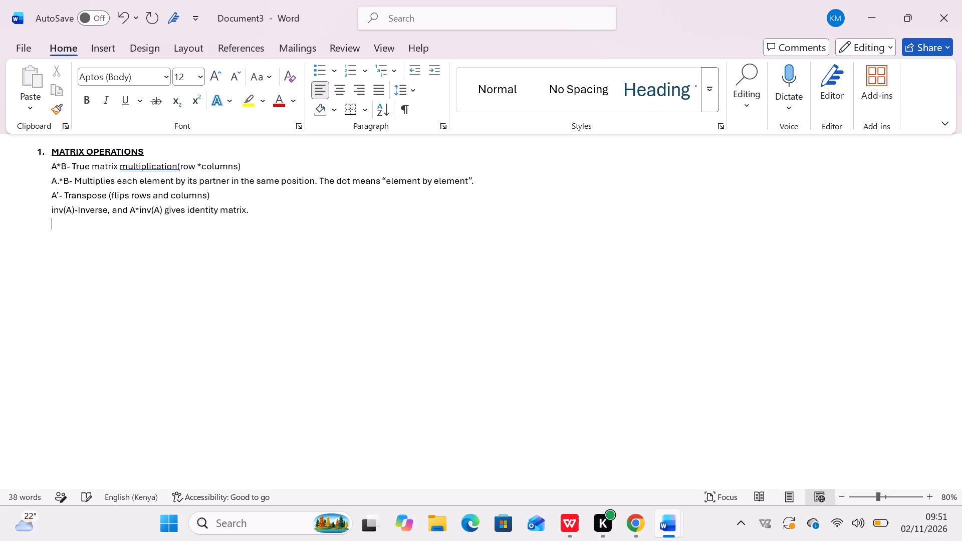
Begin the line below the inverse description with "disp-", keeping the initial d lowercase.
{"action": "type", "text": "dis"}
{"action": "key", "text": "p"}
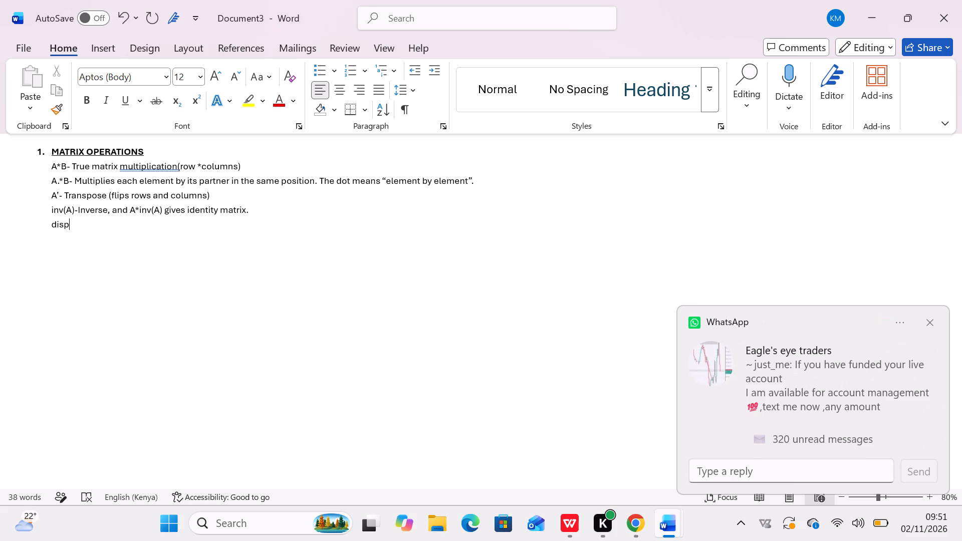
{"action": "key", "text": "minus"}
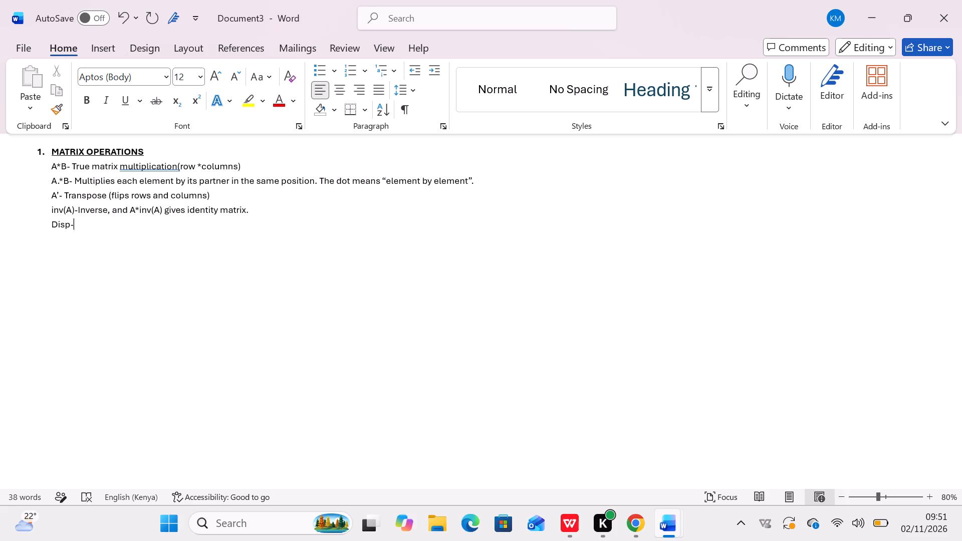
{"action": "left_click", "coordinate": [55, 223]}
{"action": "key", "text": "BackSpace"}
{"action": "key", "text": "d"}
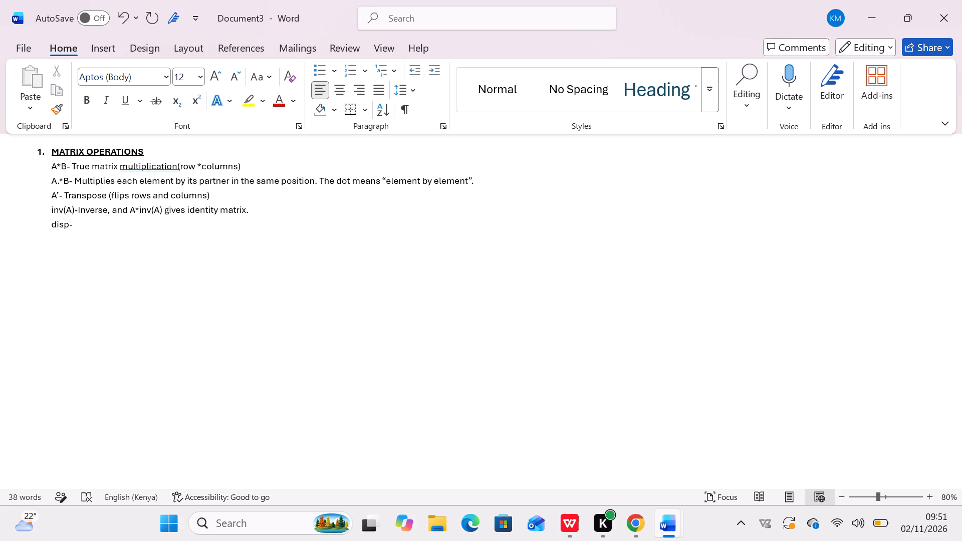
Complete the disp line with the description "prints the result." after the hyphen and a space.
{"action": "left_click", "coordinate": [81, 225]}
{"action": "key", "text": "space"}
{"action": "type", "text": "print"}
{"action": "key", "text": "s"}
{"action": "key", "text": "space"}
{"action": "type", "text": "the"}
{"action": "key", "text": "space"}
{"action": "type", "text": "res"}
{"action": "type", "text": "ult"}
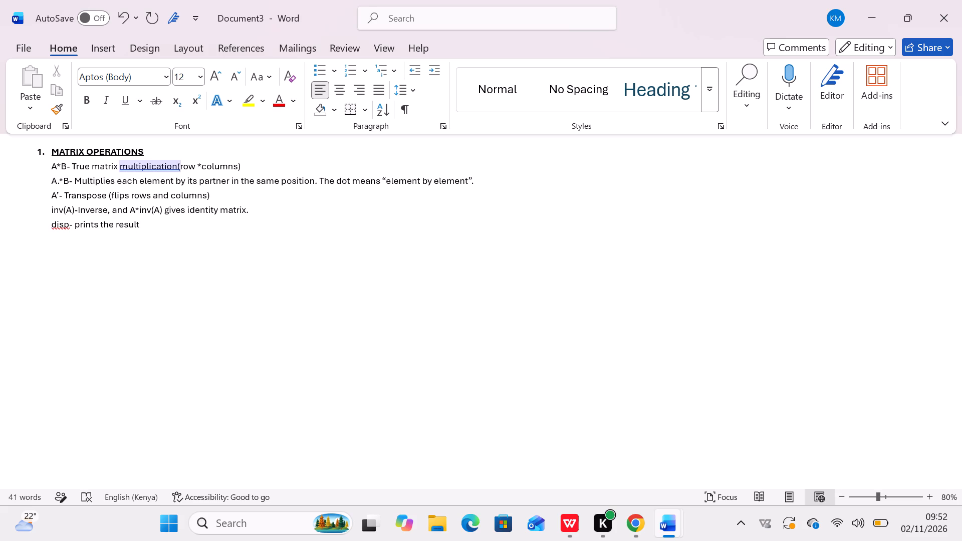
{"action": "key", "text": "period"}
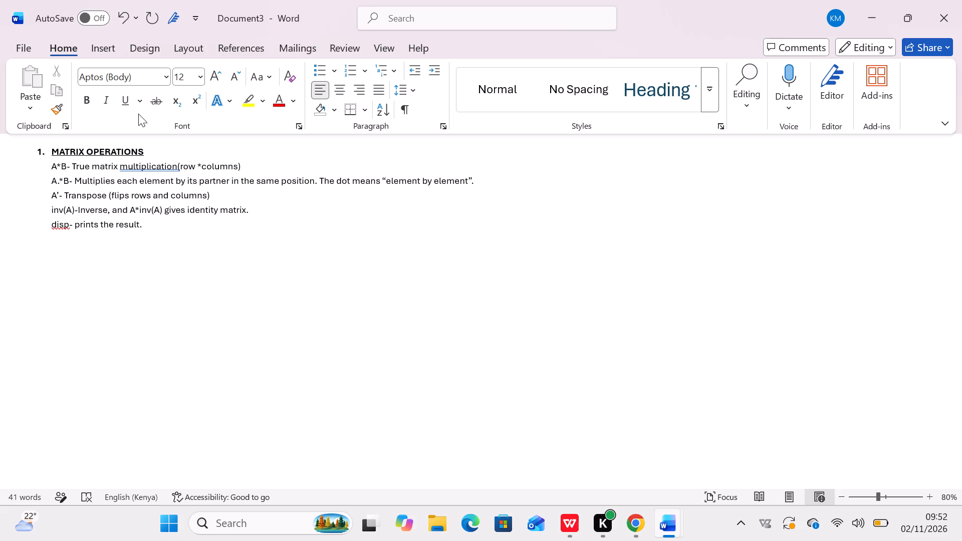
Insert a space between "multiplication" and the opening parenthesis in the A*B line.
{"action": "left_click", "coordinate": [151, 163]}
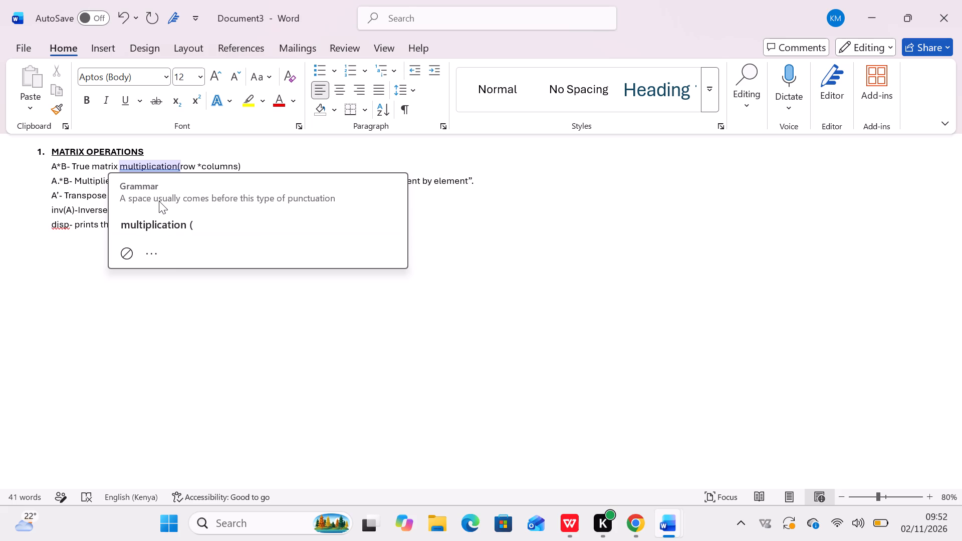
{"action": "left_click", "coordinate": [178, 169]}
{"action": "key", "text": "space"}
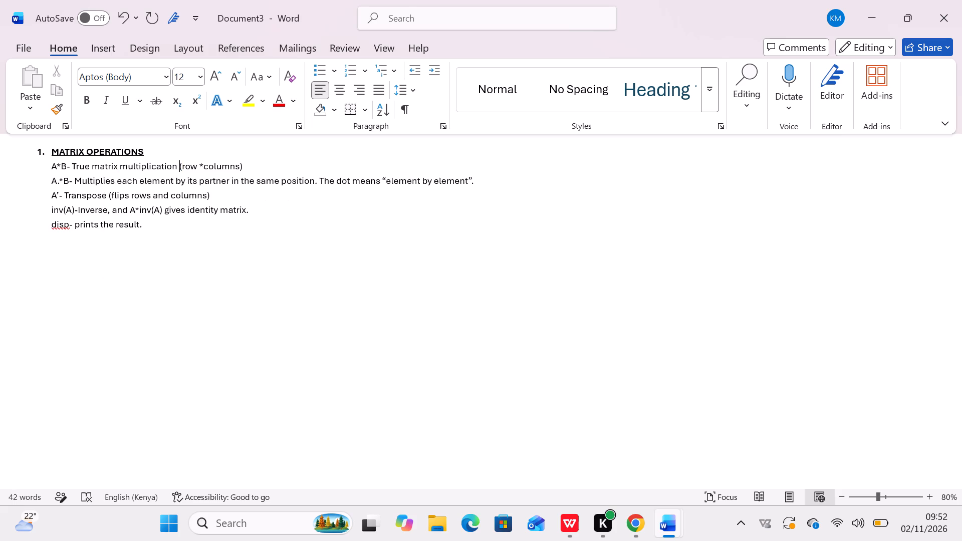
Add a second numbered heading, "MESH ANALYSIS", on a new line below the disp description.
{"action": "left_click", "coordinate": [158, 234]}
{"action": "key", "text": "Return"}
{"action": "key", "text": "2"}
{"action": "type", "text": "/"}
{"action": "key", "text": "space"}
{"action": "key", "text": "BackSpace"}
{"action": "key", "text": "BackSpace"}
{"action": "type", "text": "."}
{"action": "key", "text": "space"}
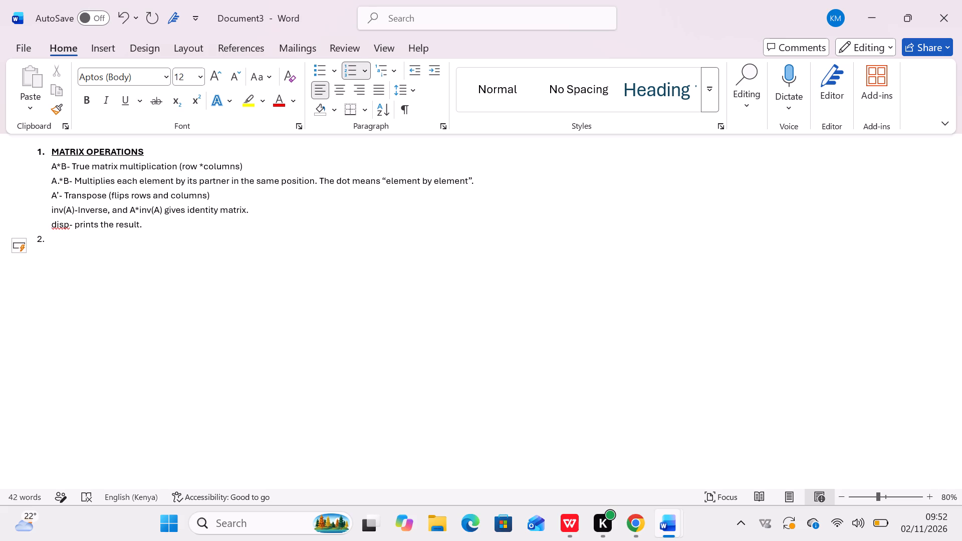
{"action": "type", "text": "MES"}
{"action": "type", "text": "H"}
{"action": "key", "text": "space"}
{"action": "key", "text": "a"}
{"action": "type", "text": "NA"}
{"action": "type", "text": "LYS"}
{"action": "type", "text": "IS"}
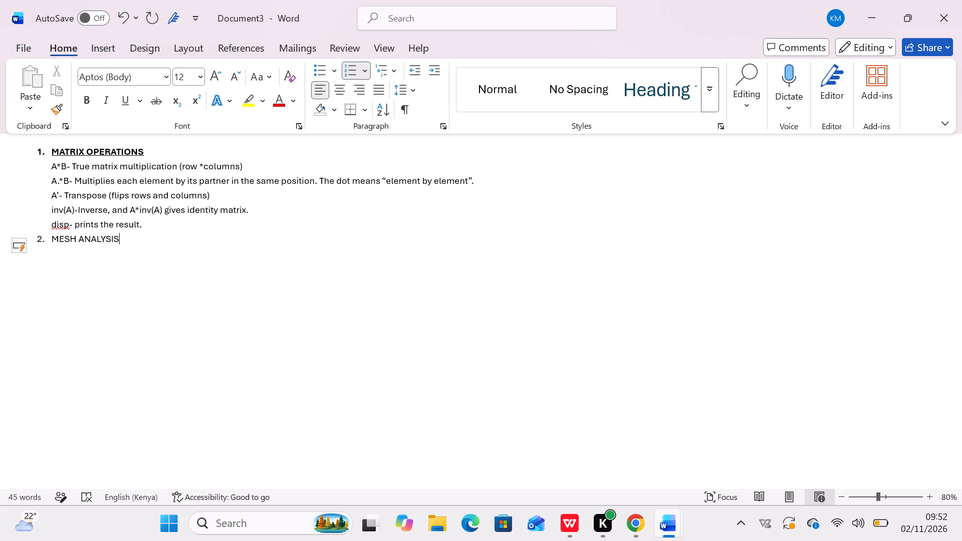
Make the "MESH ANALYSIS" heading bold and underlined.
{"action": "left_click", "coordinate": [127, 99]}
{"action": "left_click", "coordinate": [35, 240]}
{"action": "left_click_drag", "start_coordinate": [35, 240], "coordinate": [124, 240]}
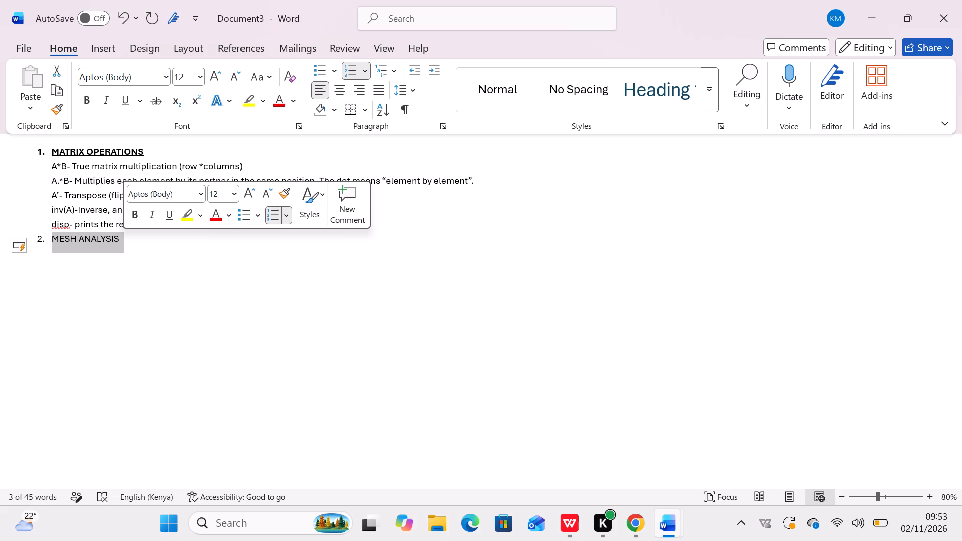
{"action": "left_click", "coordinate": [132, 217]}
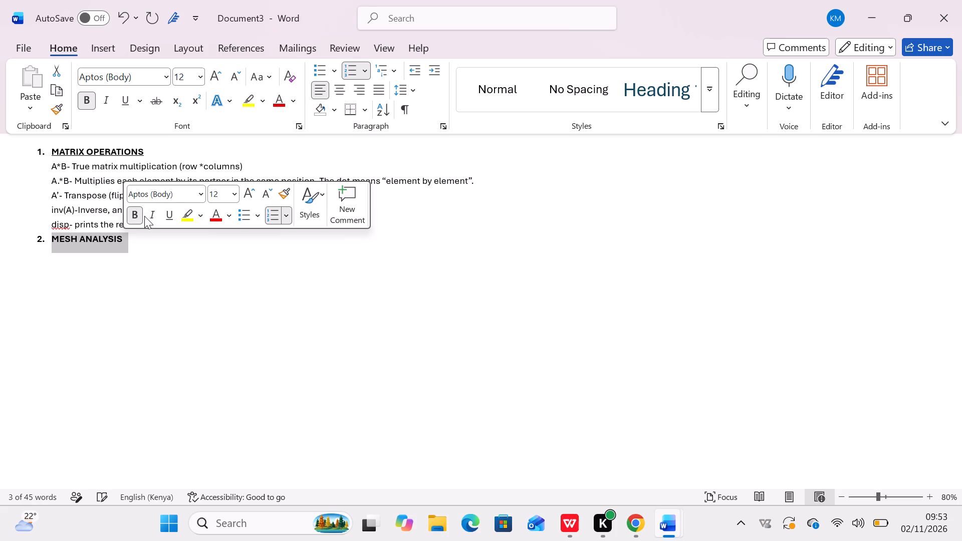
{"action": "left_click", "coordinate": [173, 211]}
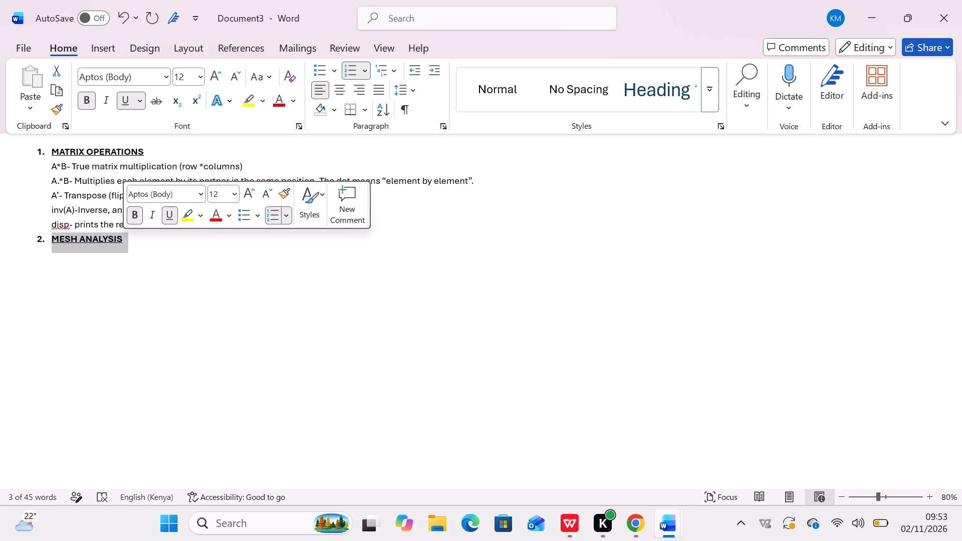
{"action": "left_click", "coordinate": [161, 276]}
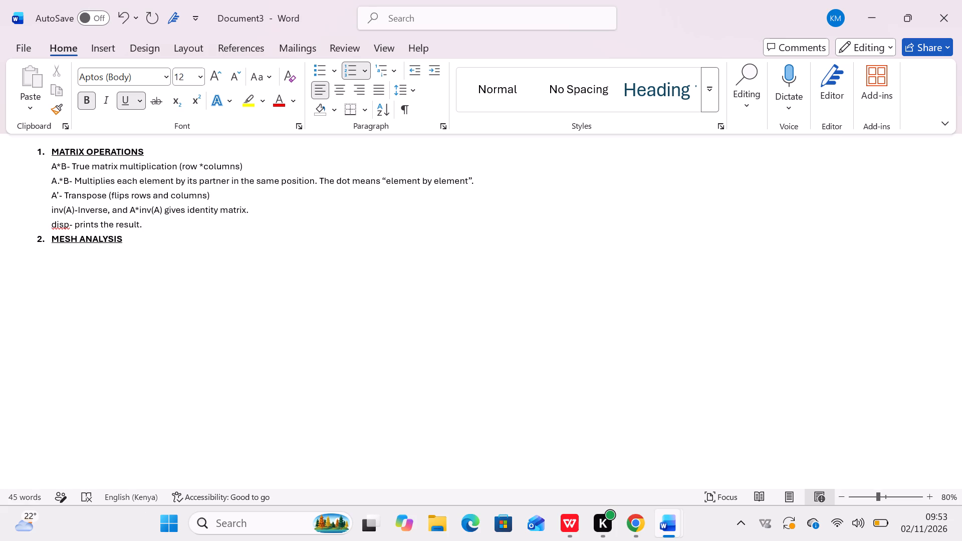
Start an unnumbered, justified line below the "MESH ANALYSIS" heading with bold and underline turned off.
{"action": "key", "text": "Return"}
{"action": "key", "text": "BackSpace"}
{"action": "left_click", "coordinate": [322, 83]}
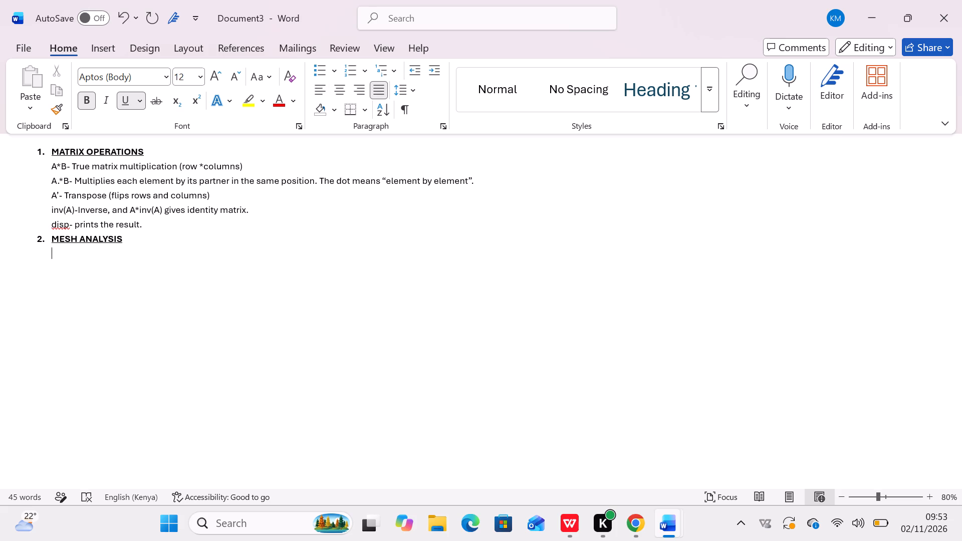
{"action": "type", "text": "BB"}
{"action": "key", "text": "BackSpace"}
{"action": "key", "text": "BackSpace"}
{"action": "left_click", "coordinate": [126, 98]}
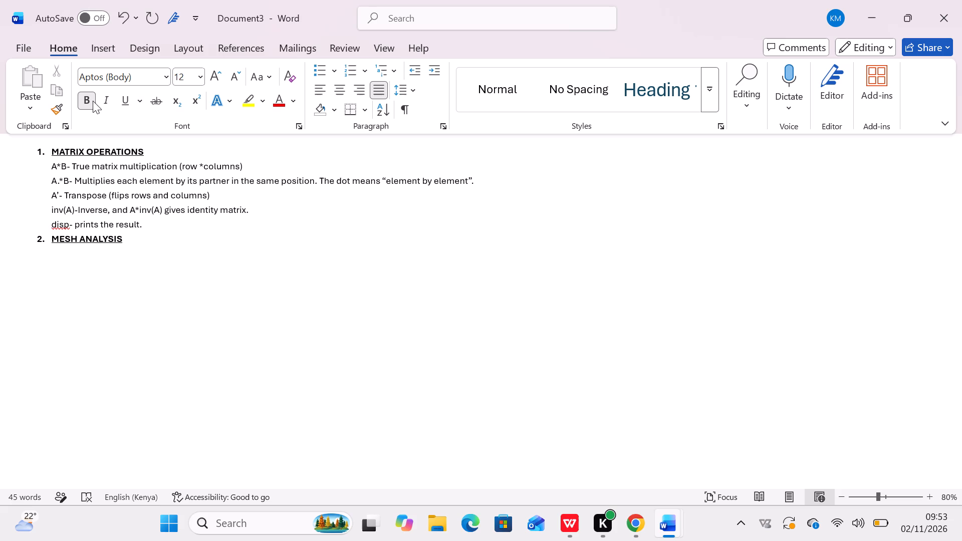
{"action": "left_click", "coordinate": [91, 102]}
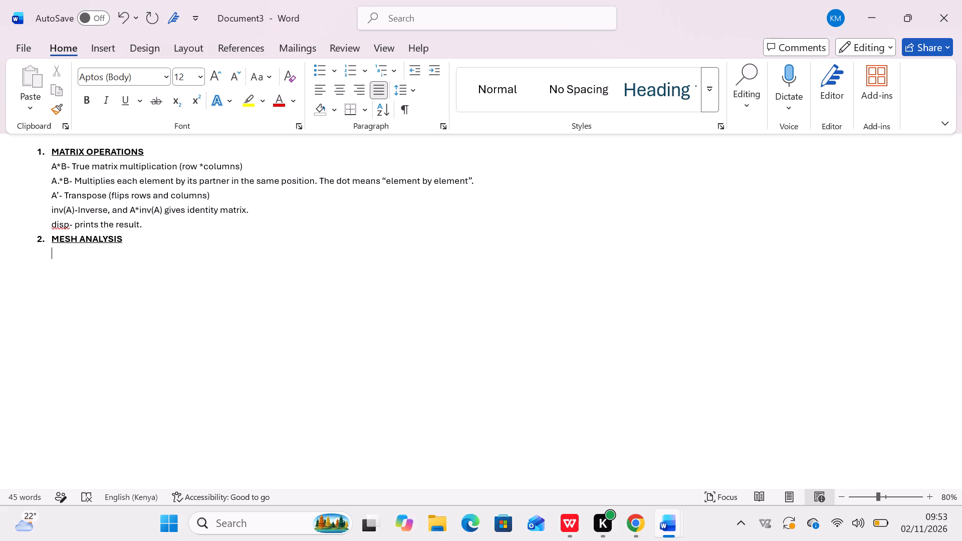
{"action": "left_click", "coordinate": [136, 250]}
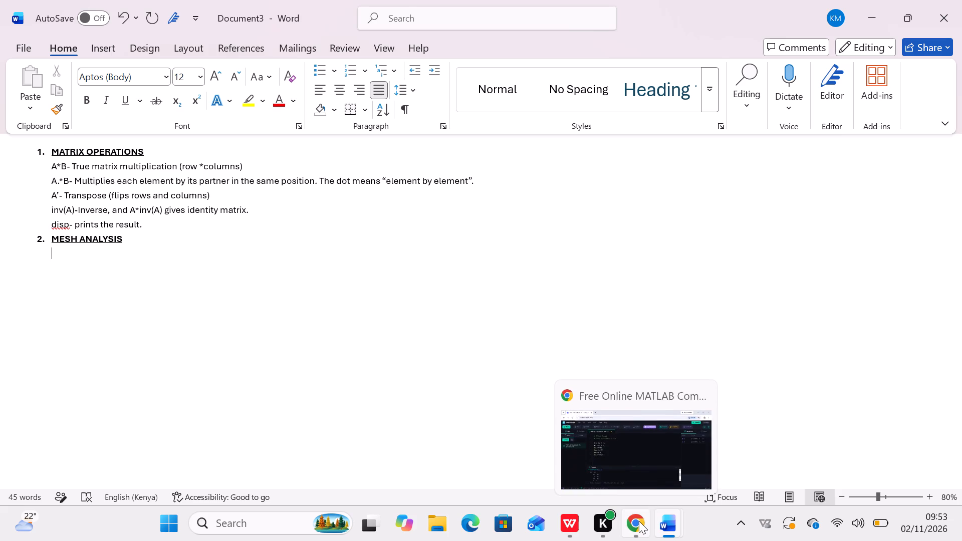
Switch to OnlineMATLAB in Chrome and review the terminal output of the matrix operations script.
{"action": "left_click", "coordinate": [632, 474]}
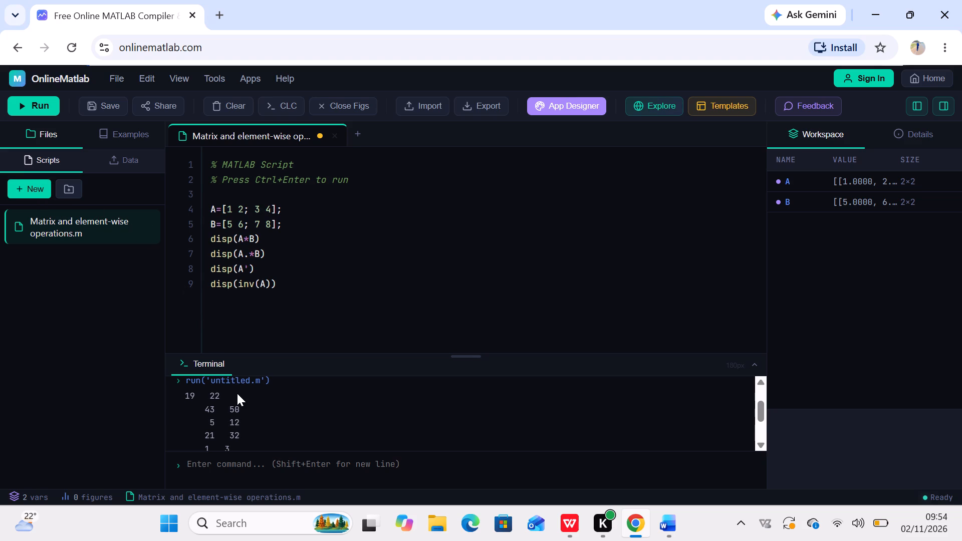
{"action": "scroll", "coordinate": [237, 393], "scroll_direction": "down", "scroll_amount": 4}
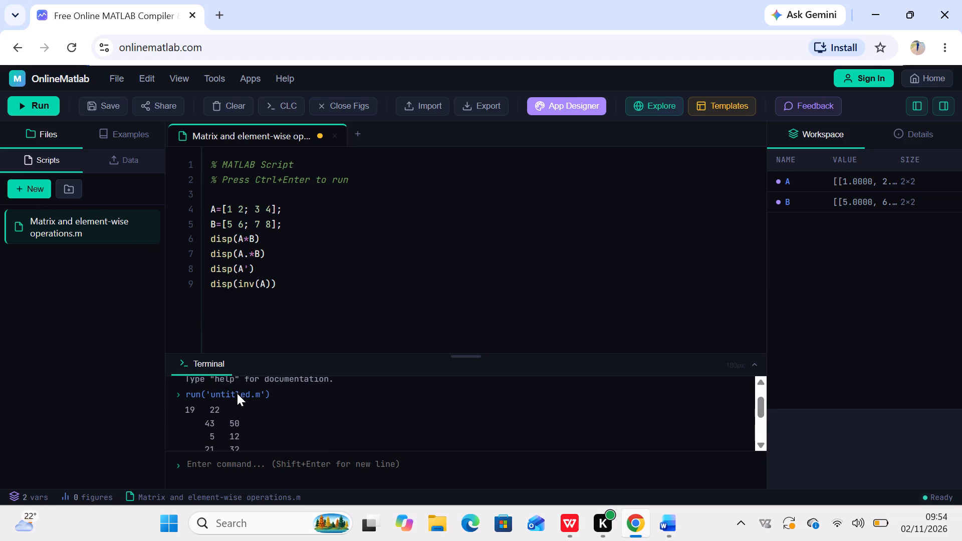
{"action": "scroll", "coordinate": [237, 393], "scroll_direction": "down", "scroll_amount": 5}
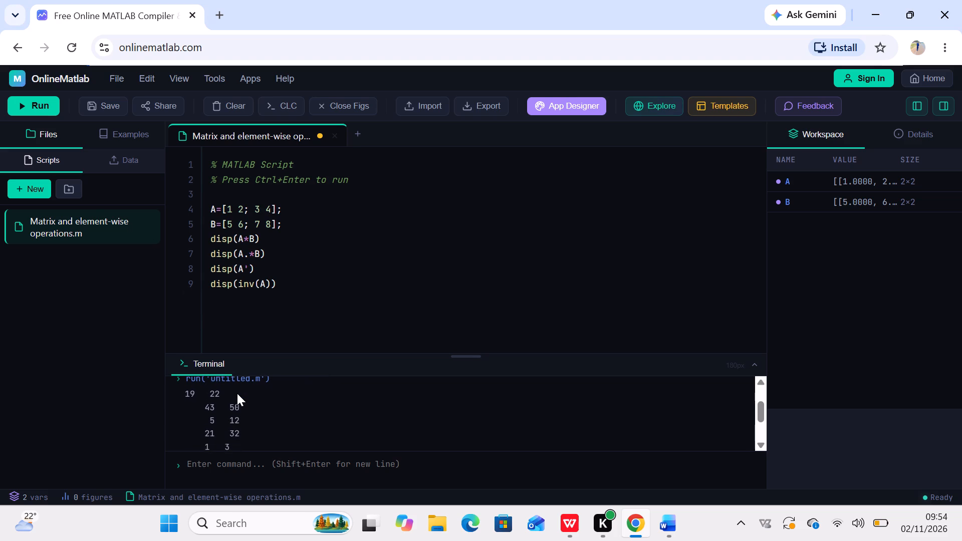
{"action": "scroll", "coordinate": [237, 393], "scroll_direction": "down", "scroll_amount": 3}
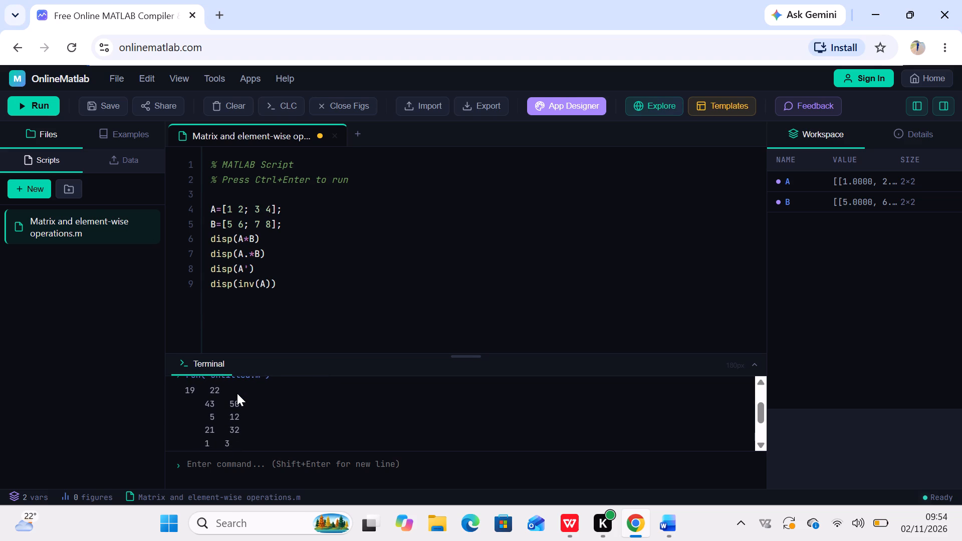
{"action": "scroll", "coordinate": [237, 393], "scroll_direction": "down", "scroll_amount": 2}
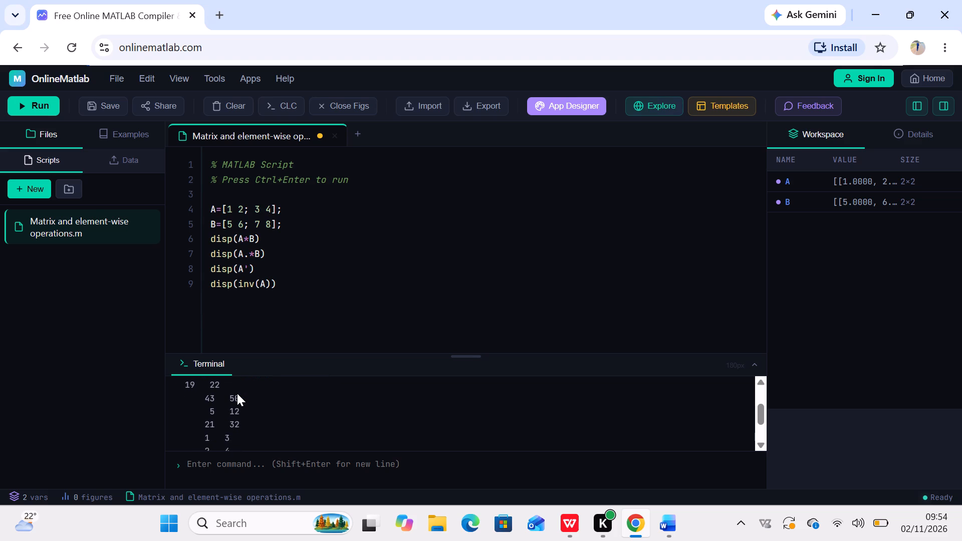
{"action": "scroll", "coordinate": [237, 393], "scroll_direction": "down", "scroll_amount": 1}
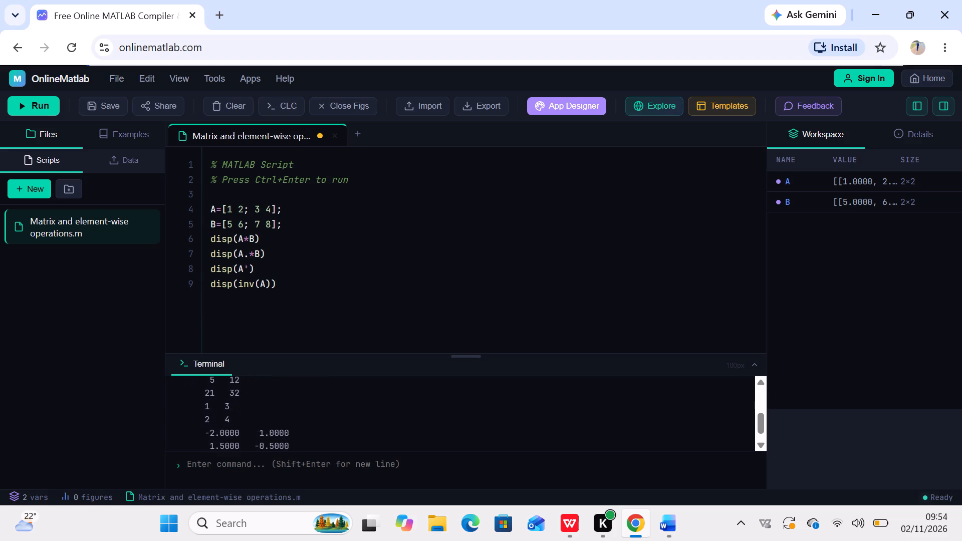
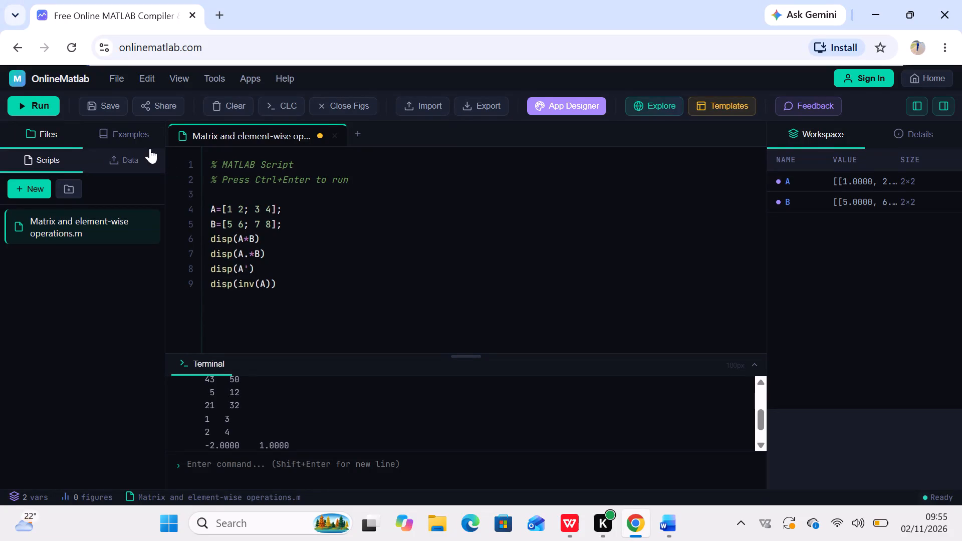
Create a new blank script alongside the matrix operations script and keep it open for editing.
{"action": "left_click", "coordinate": [32, 184]}
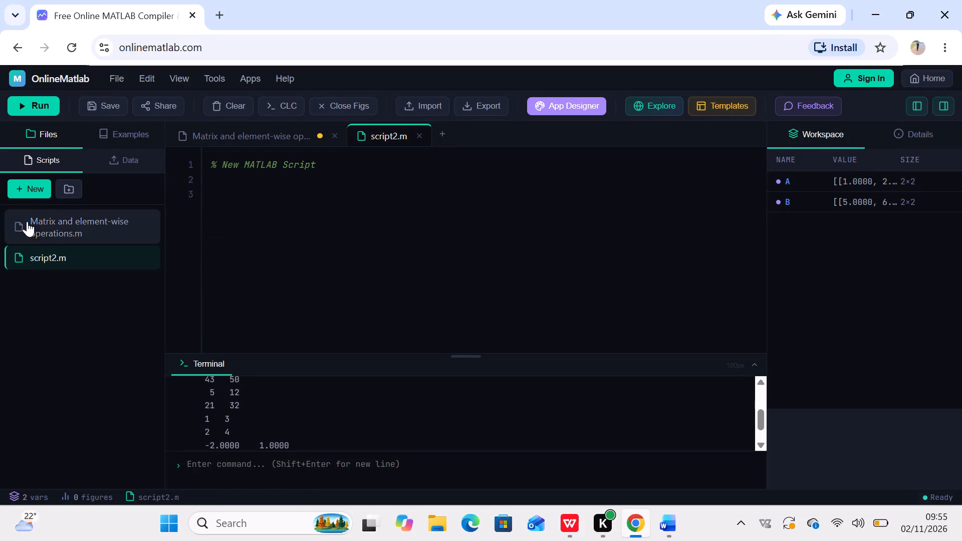
{"action": "left_click", "coordinate": [232, 130]}
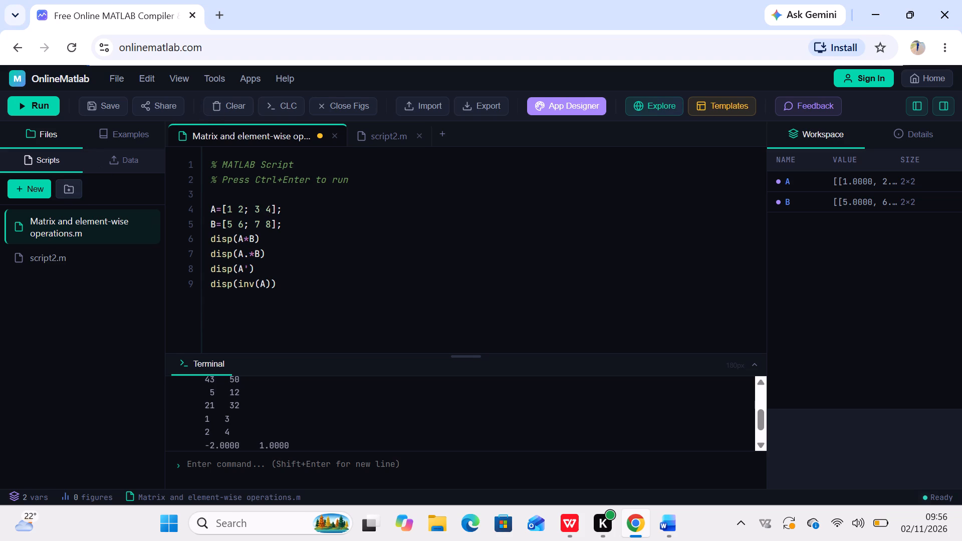
{"action": "left_click", "coordinate": [379, 135]}
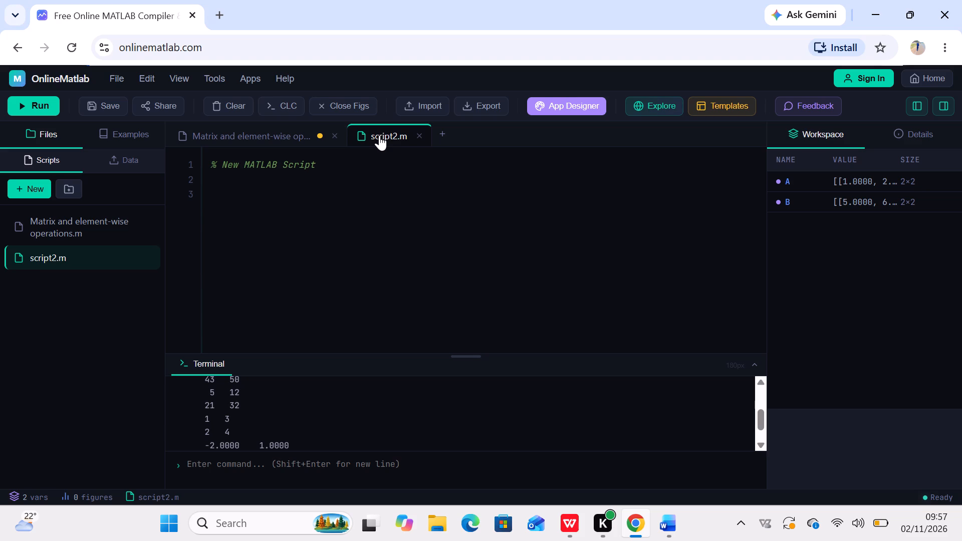
Begin a comment on line 2 of the new script with the mesh equation part "%10=5*I1".
{"action": "key", "text": "shift+percent"}
{"action": "left_click", "coordinate": [250, 193]}
{"action": "left_click", "coordinate": [231, 185]}
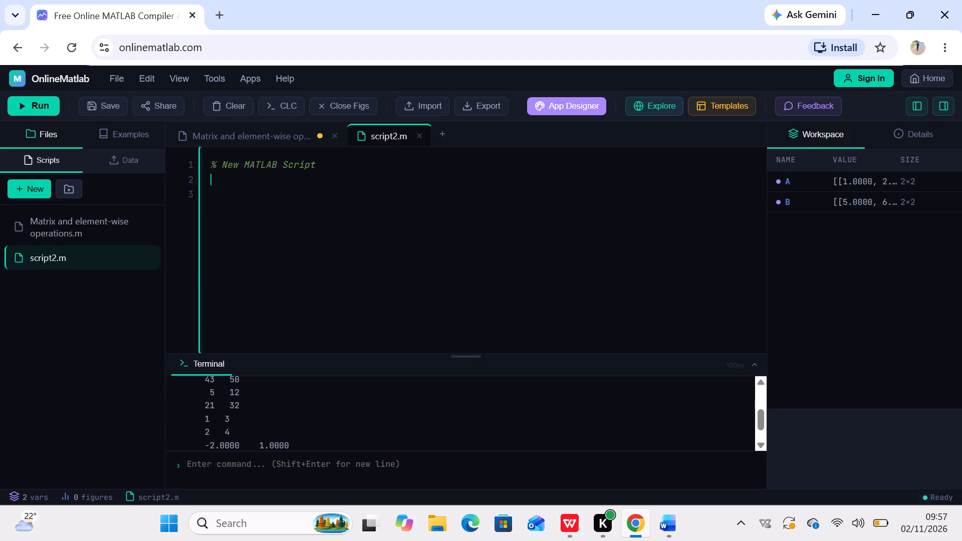
{"action": "key", "text": "shift+percent"}
{"action": "key", "text": "ctrl+1"}
{"action": "key", "text": "0"}
{"action": "key", "text": "Left"}
{"action": "key", "text": "1"}
{"action": "key", "text": "Right"}
{"action": "key", "text": "Right"}
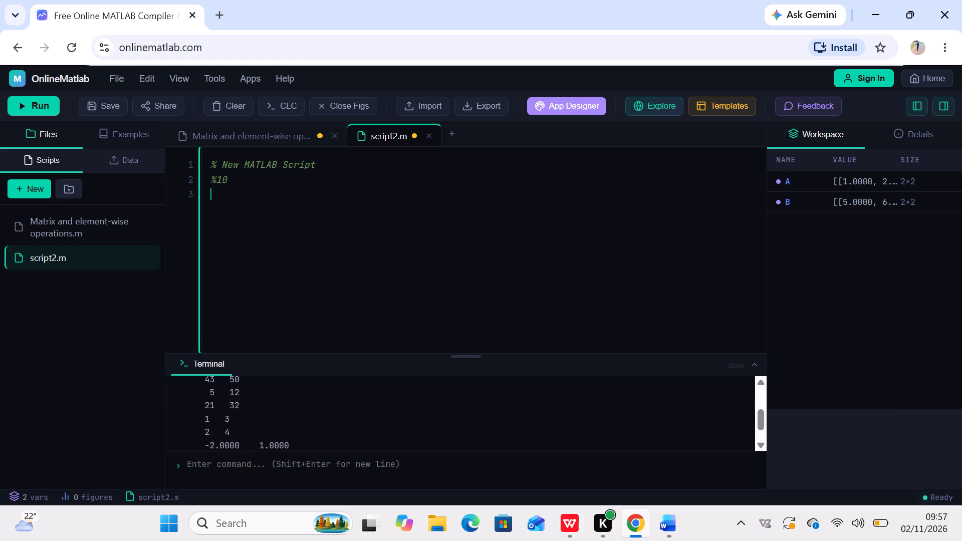
{"action": "key", "text": "BackSpace"}
{"action": "key", "text": "equal"}
{"action": "key", "text": "5"}
{"action": "key", "text": "shift+asterisk"}
{"action": "key", "text": "i"}
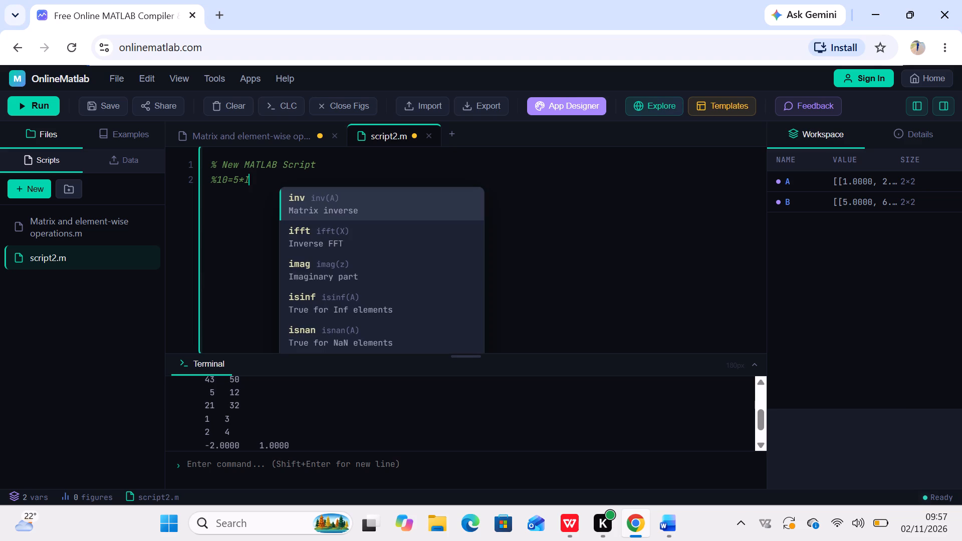
{"action": "key", "text": "1"}
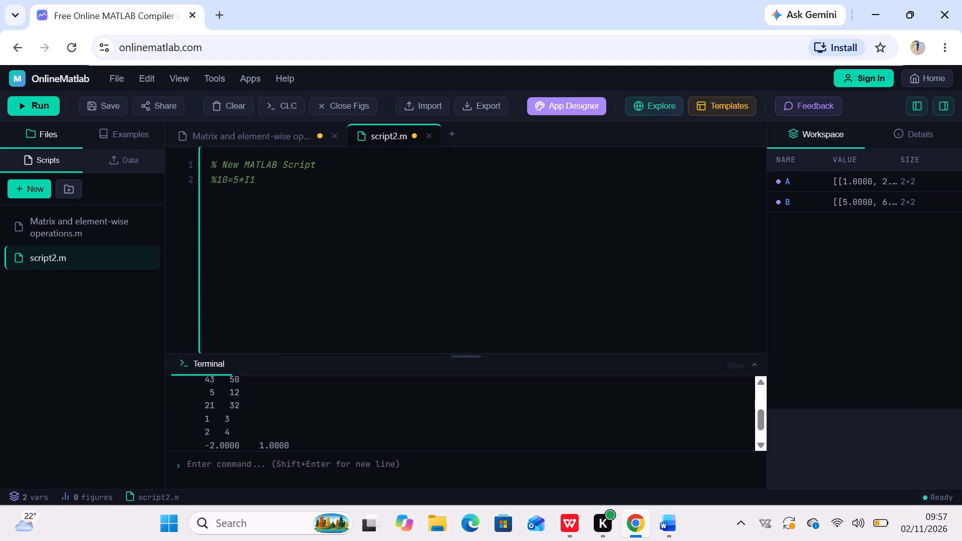
Complete the line 2 equation by appending "+2*(I1-I2)" after "5*I1".
{"action": "key", "text": "equal"}
{"action": "key", "text": "BackSpace"}
{"action": "key", "text": "shift+plus"}
{"action": "key", "text": "2"}
{"action": "key", "text": "shift+asterisk"}
{"action": "key", "text": "shift+parenleft"}
{"action": "key", "text": "shift+parenright"}
{"action": "key", "text": "Left"}
{"action": "type", "text": "I1"}
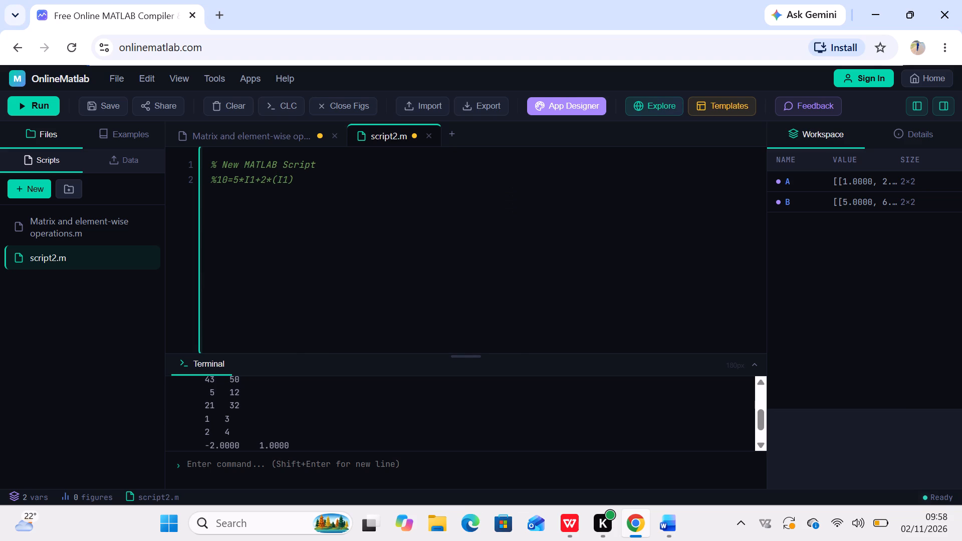
{"action": "key", "text": "minus"}
{"action": "key", "text": "i"}
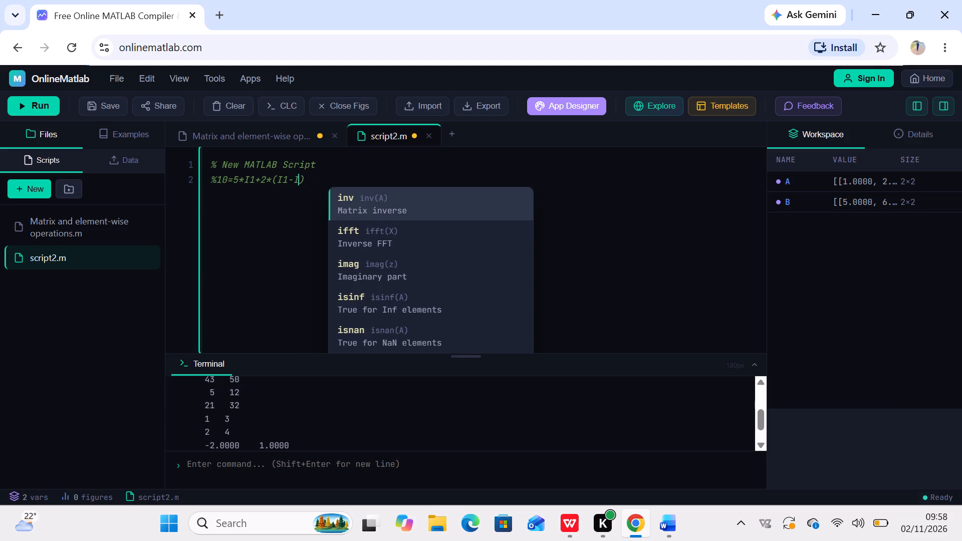
{"action": "key", "text": "2"}
{"action": "key", "text": "Right"}
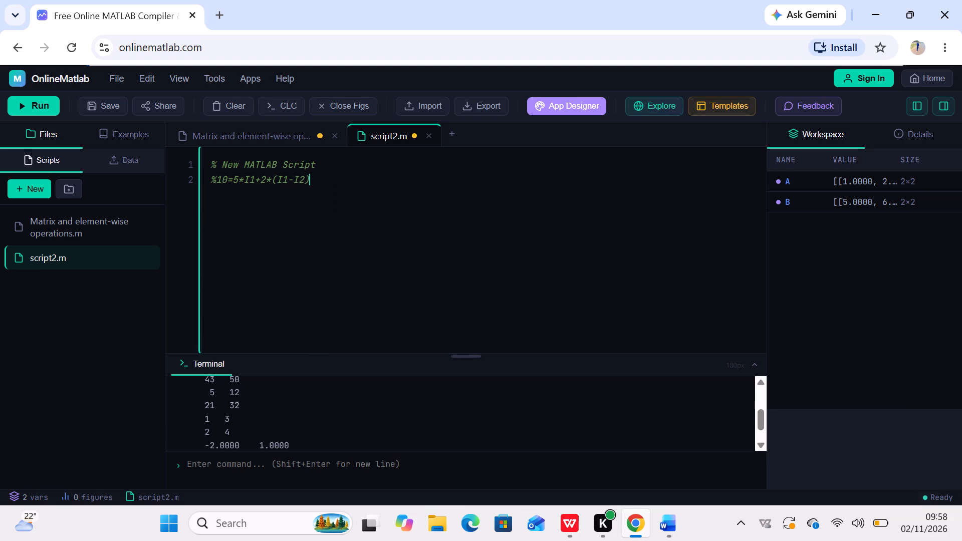
Begin a second mesh equation comment on line 3 of the new script with "%0=2*(I2-I1)".
{"action": "key", "text": "Return"}
{"action": "key", "text": "shift+percent"}
{"action": "key", "text": "0"}
{"action": "key", "text": "equal"}
{"action": "key", "text": "2"}
{"action": "type", "text": "(*"}
{"action": "key", "text": "Left"}
{"action": "key", "text": "BackSpace"}
{"action": "key", "text": "Right"}
{"action": "key", "text": "shift+parenleft"}
{"action": "key", "text": "shift+parenright"}
{"action": "key", "text": "Left"}
{"action": "key", "text": "i"}
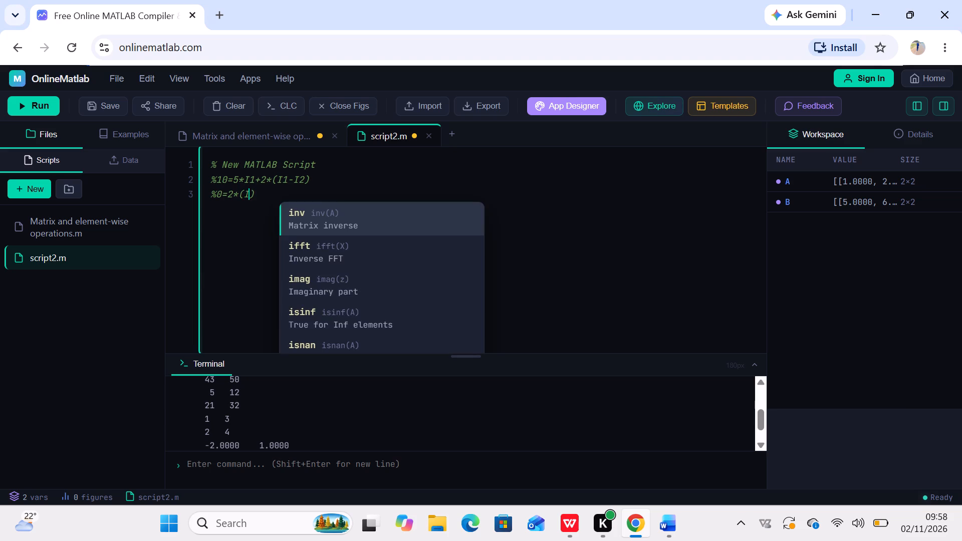
{"action": "key", "text": "2"}
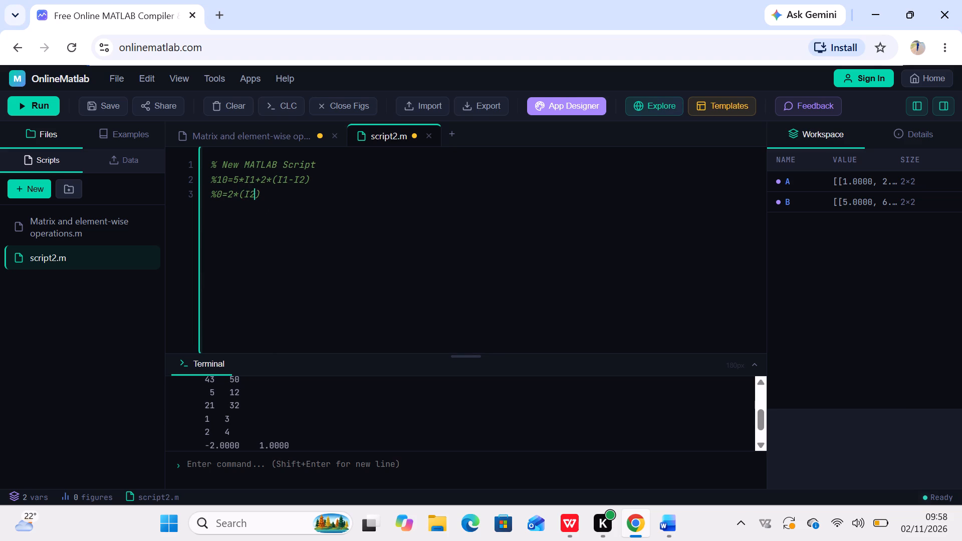
{"action": "key", "text": "minus"}
{"action": "key", "text": "i"}
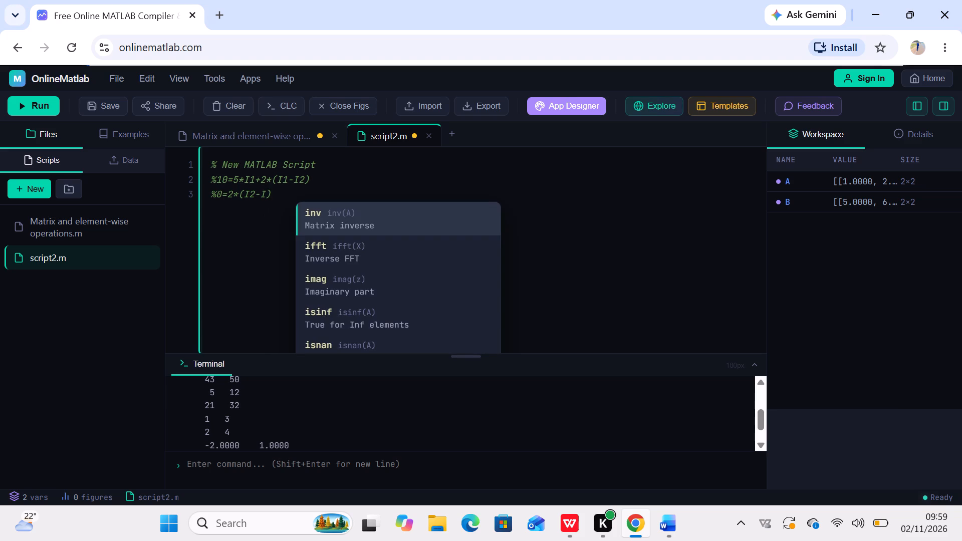
{"action": "key", "text": "1"}
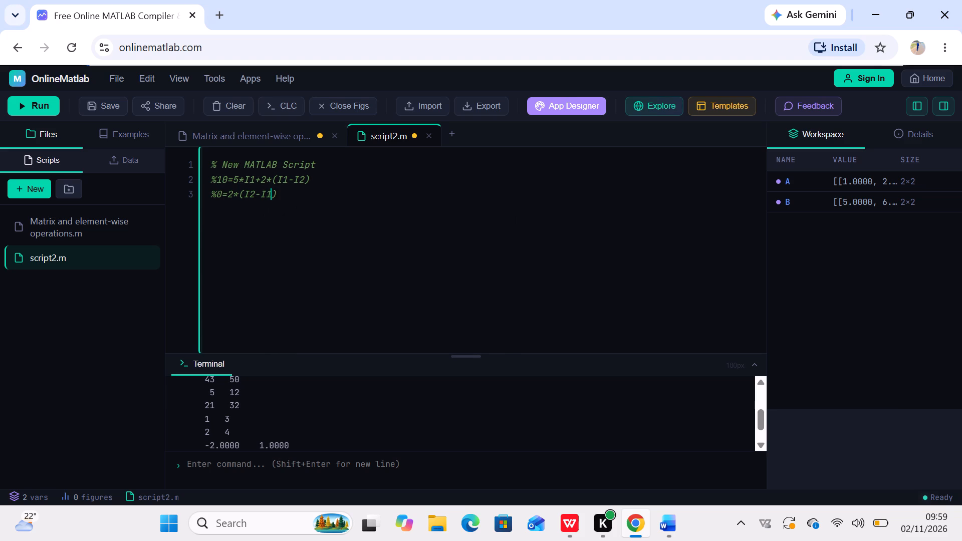
{"action": "key", "text": "Right"}
Complete the line 3 equation by appending "+4*I2" after "2*(I2-I1)".
{"action": "key", "text": "shift+plus"}
{"action": "key", "text": "4"}
{"action": "key", "text": "shift+asterisk"}
{"action": "key", "text": "i"}
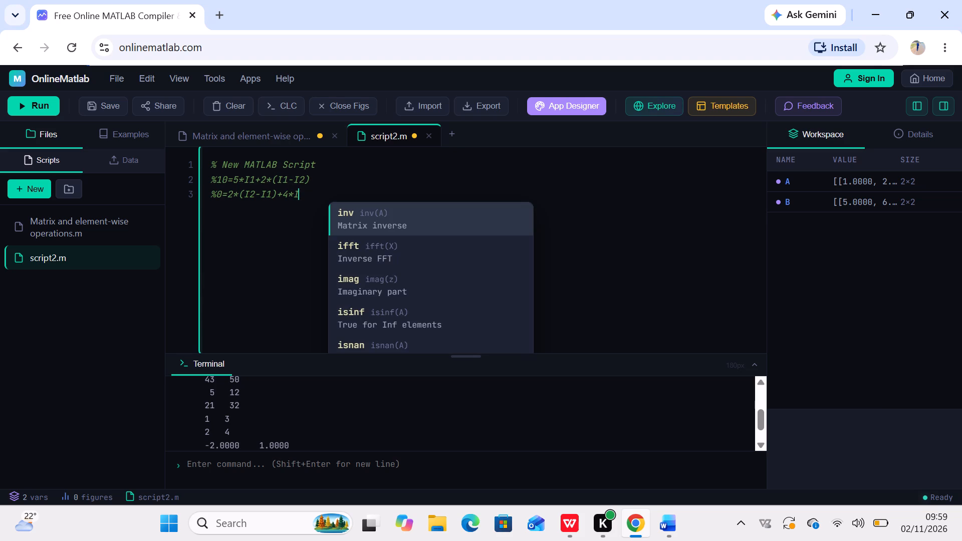
{"action": "key", "text": "2"}
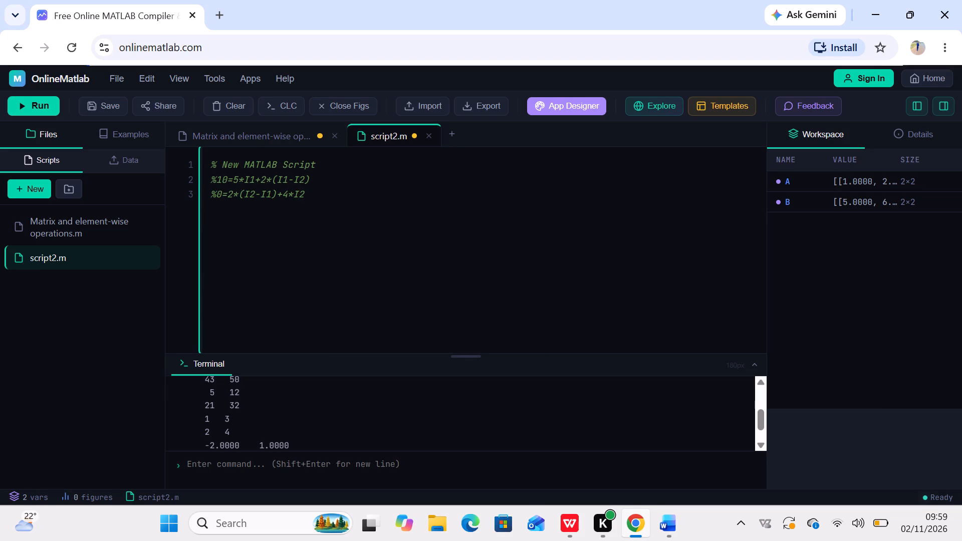
Define the resistance matrix on line 4 as "R=[7-2; -2 6];" and start a new line below it.
{"action": "key", "text": "Return"}
{"action": "key", "text": "r"}
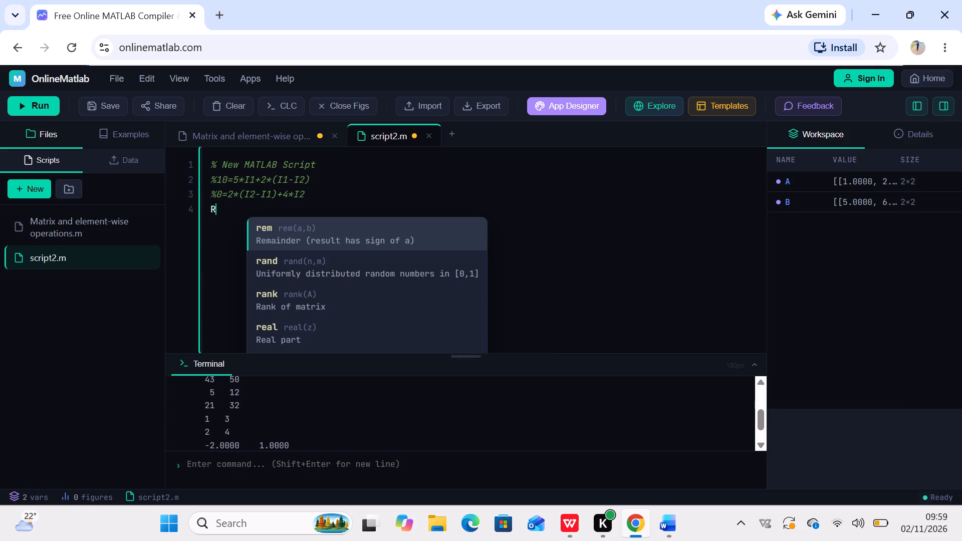
{"action": "key", "text": "equal"}
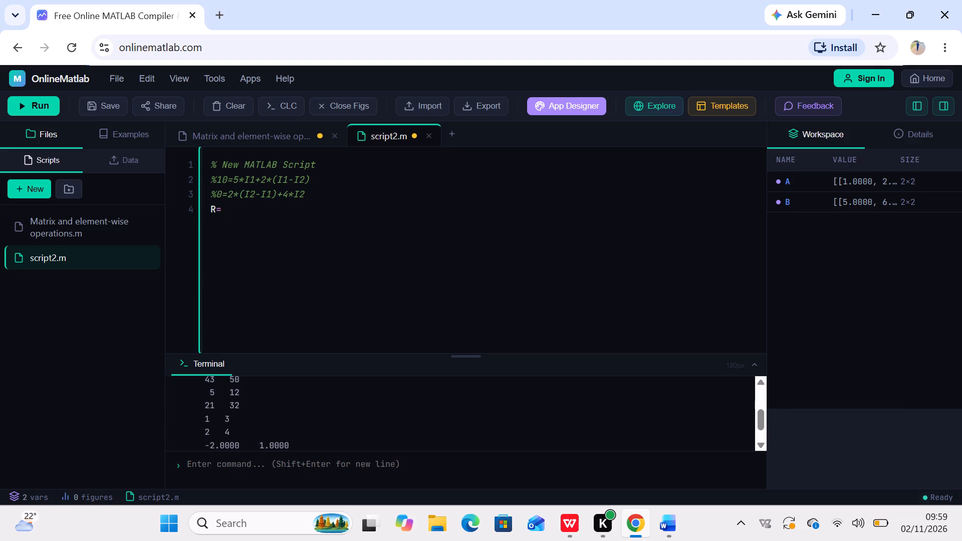
{"action": "key", "text": "bracketleft"}
{"action": "key", "text": "7"}
{"action": "key", "text": "minus"}
{"action": "key", "text": "2"}
{"action": "key", "text": "semicolon"}
{"action": "key", "text": "space"}
{"action": "key", "text": "minus"}
{"action": "key", "text": "2"}
{"action": "key", "text": "space"}
{"action": "key", "text": "6"}
{"action": "key", "text": "bracketright"}
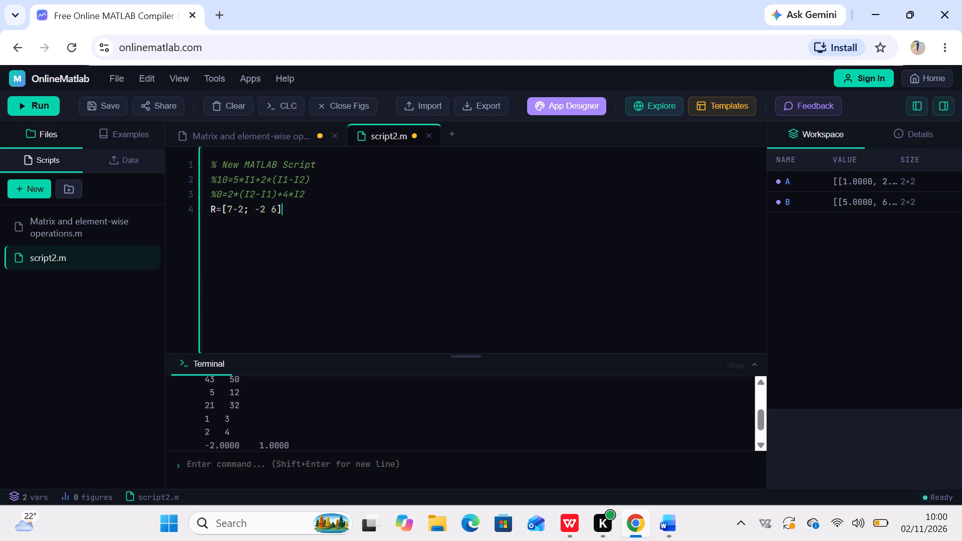
{"action": "key", "text": "semicolon"}
{"action": "key", "text": "Return"}
Define the voltage vector on line 5 as "V=[10; 0];" and start a new line below it.
{"action": "key", "text": "v"}
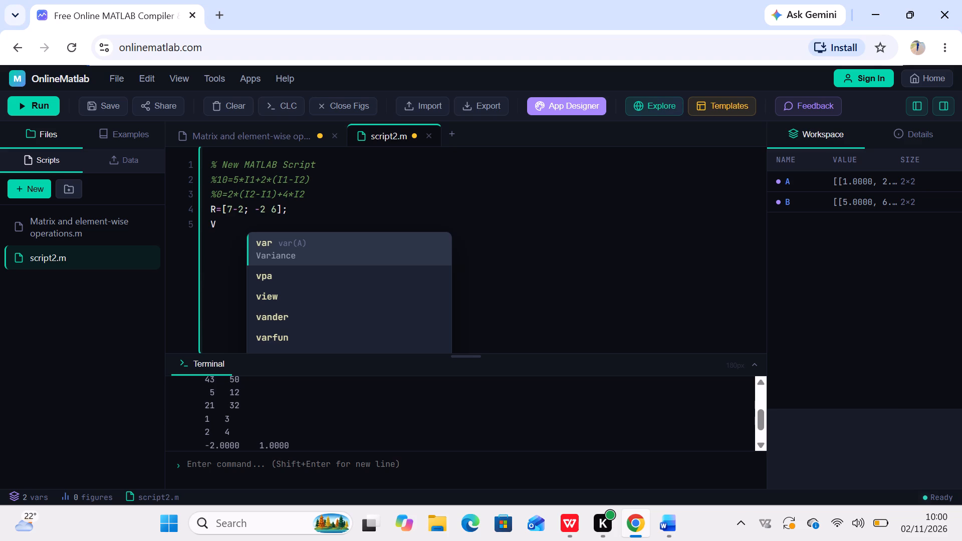
{"action": "key", "text": "equal"}
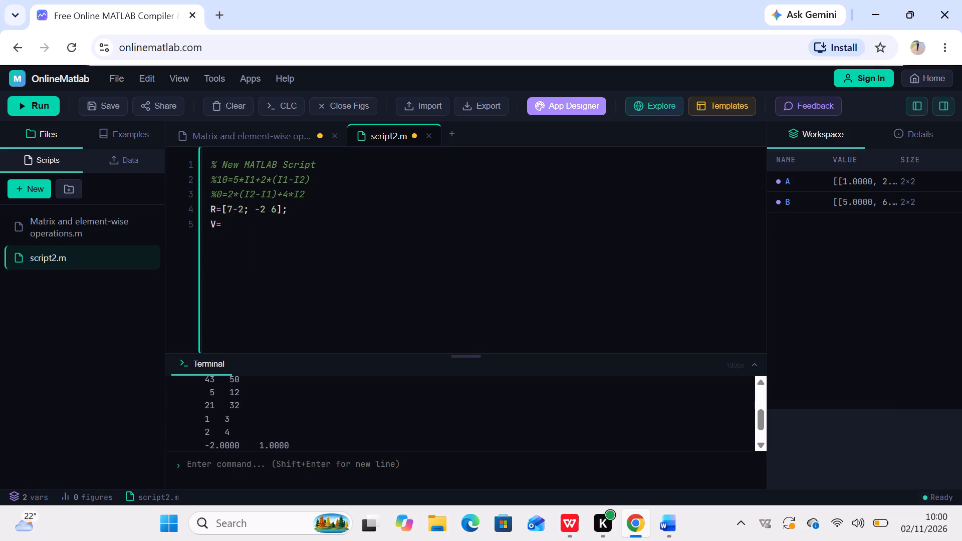
{"action": "key", "text": "bracketleft"}
{"action": "key", "text": "1"}
{"action": "key", "text": "0"}
{"action": "key", "text": "semicolon"}
{"action": "key", "text": "space"}
{"action": "type", "text": "0"}
{"action": "key", "text": "bracketright"}
{"action": "key", "text": "semicolon"}
{"action": "key", "text": "Return"}
Solve for the mesh currents on line 6 with "I=R\V;" and start a new line below it.
{"action": "key", "text": "i"}
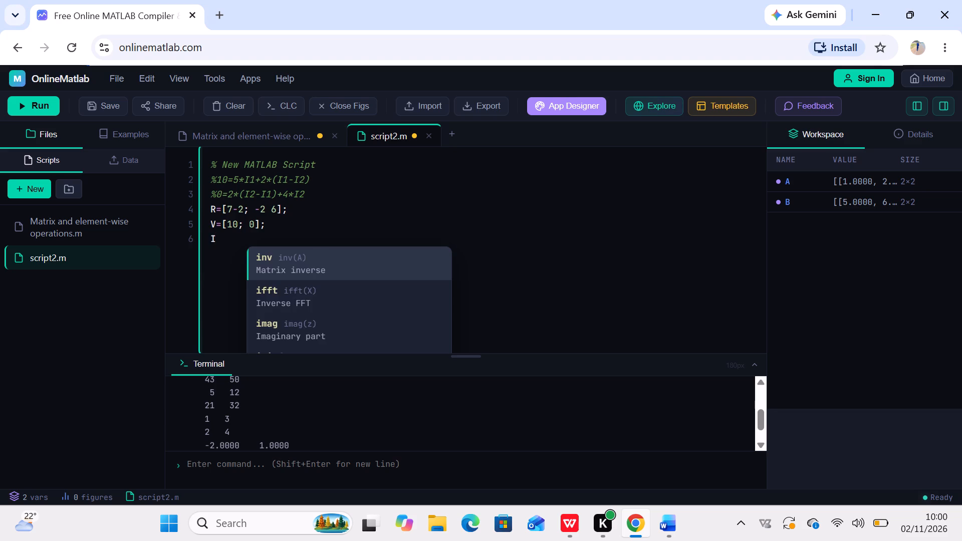
{"action": "key", "text": "equal"}
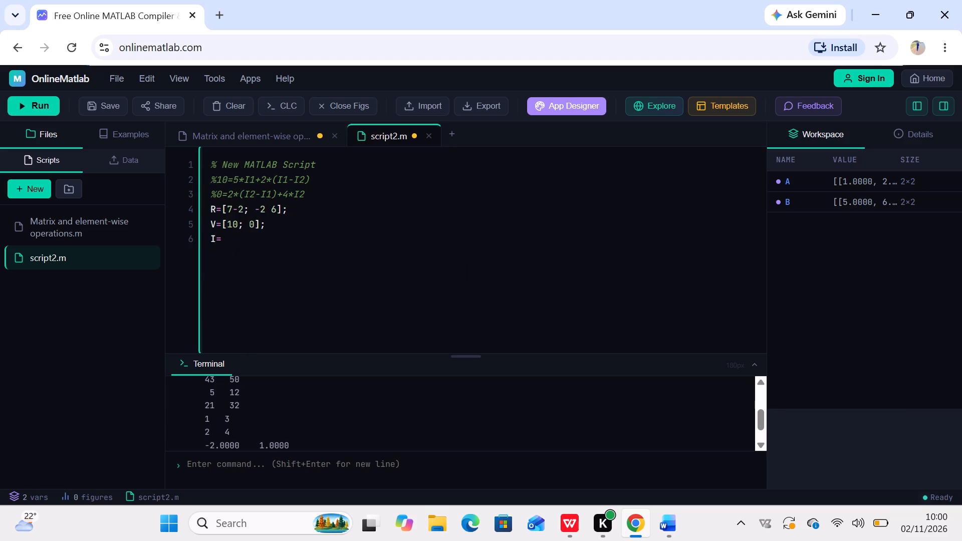
{"action": "key", "text": "r"}
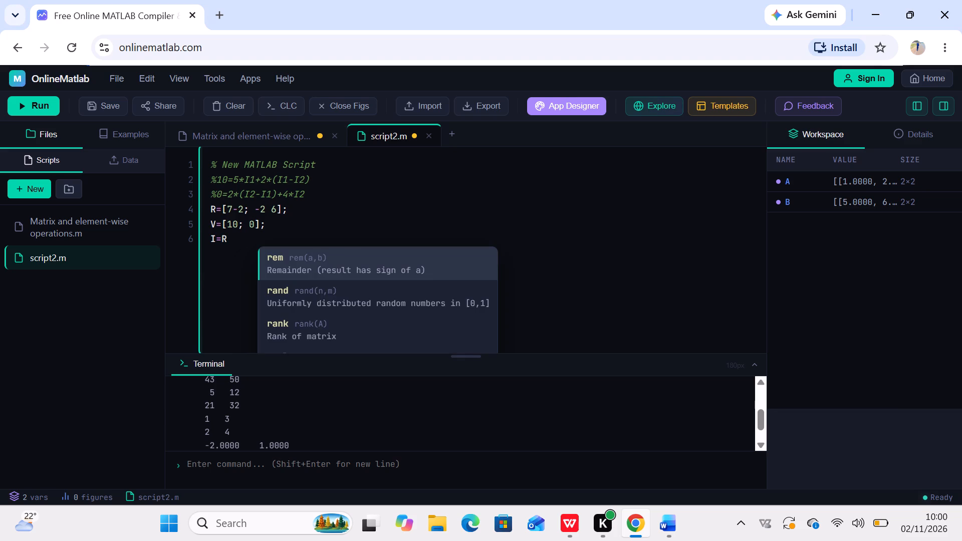
{"action": "key", "text": "backslash"}
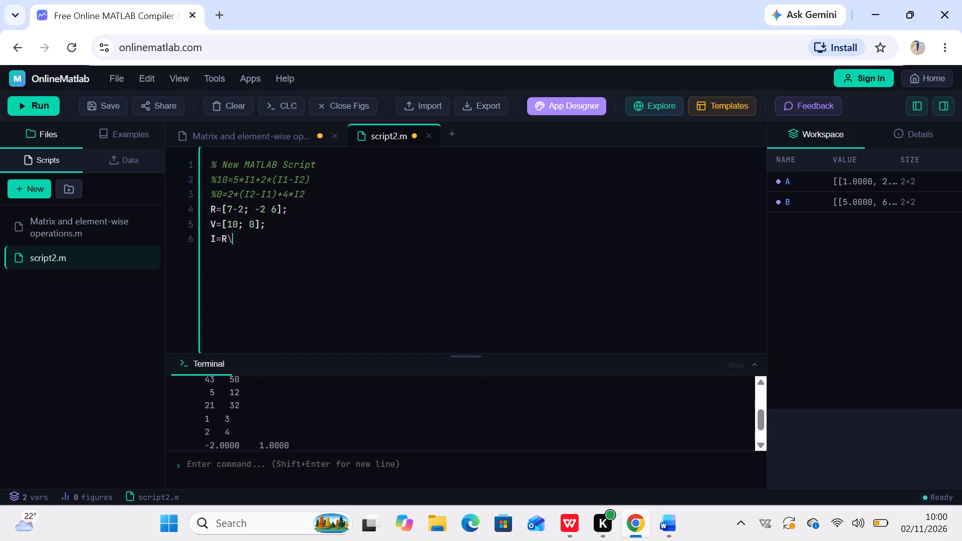
{"action": "key", "text": "v"}
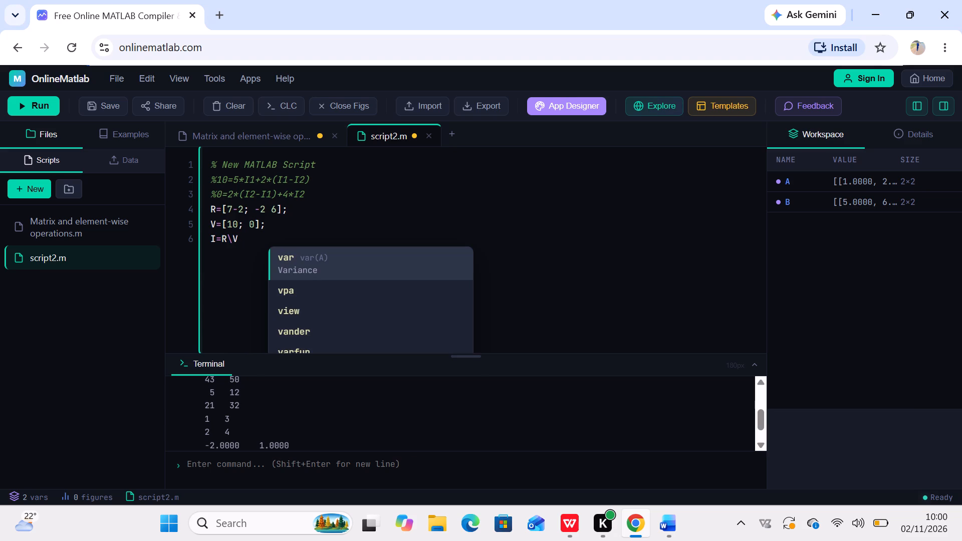
{"action": "key", "text": "semicolon"}
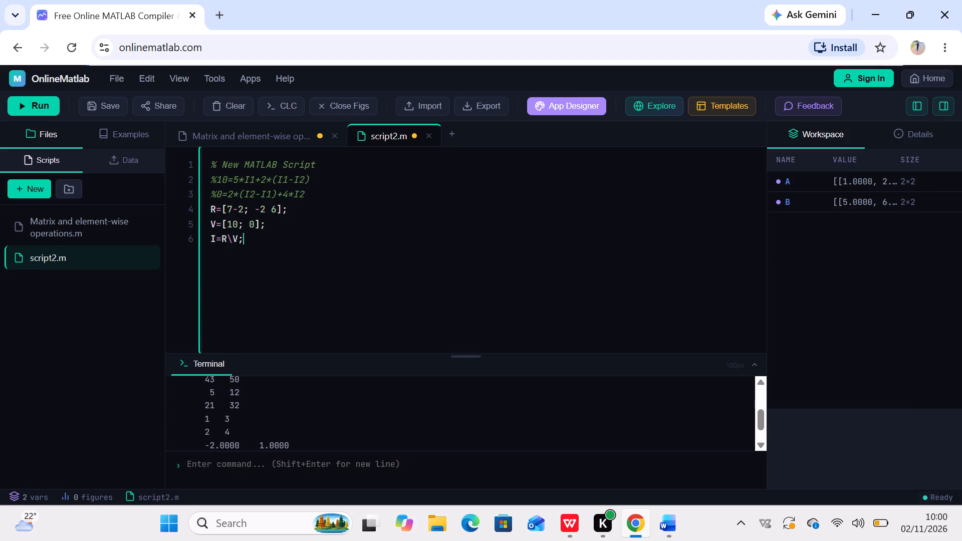
{"action": "key", "text": "Return"}
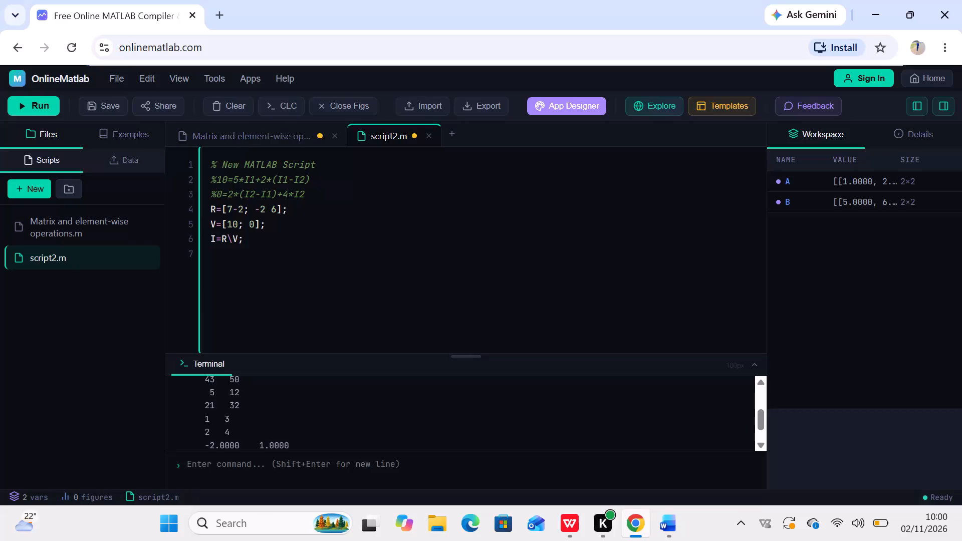
Begin the I1 output statement on line 7 with "fprintf('I1=%.3F A\n'".
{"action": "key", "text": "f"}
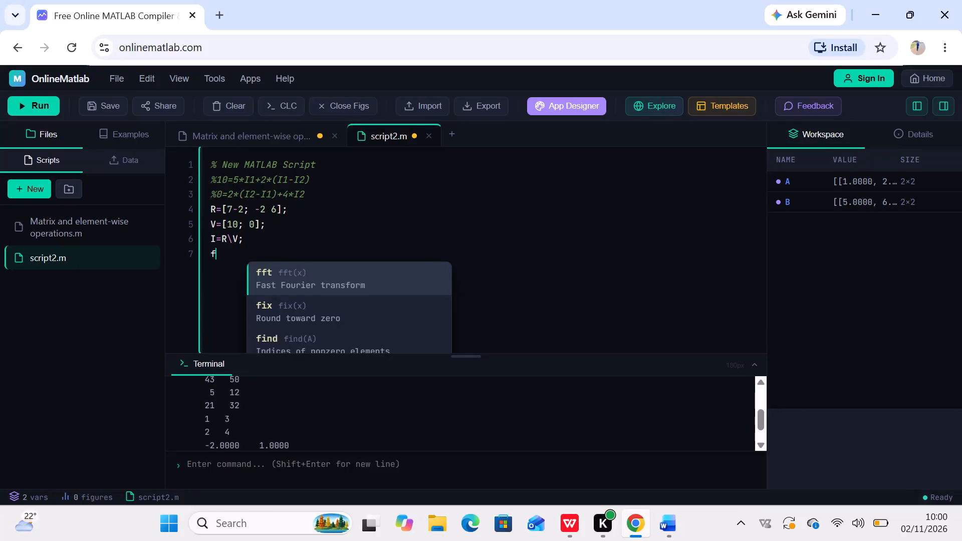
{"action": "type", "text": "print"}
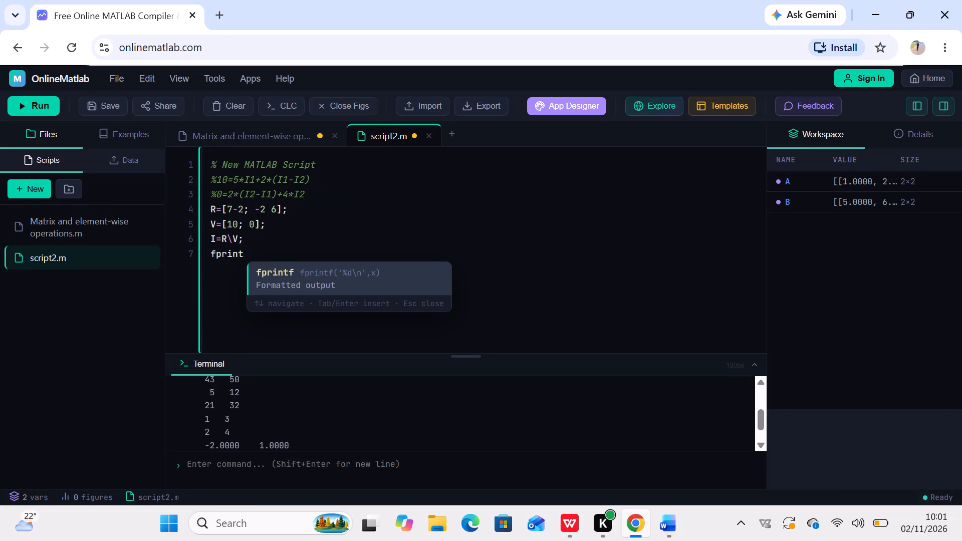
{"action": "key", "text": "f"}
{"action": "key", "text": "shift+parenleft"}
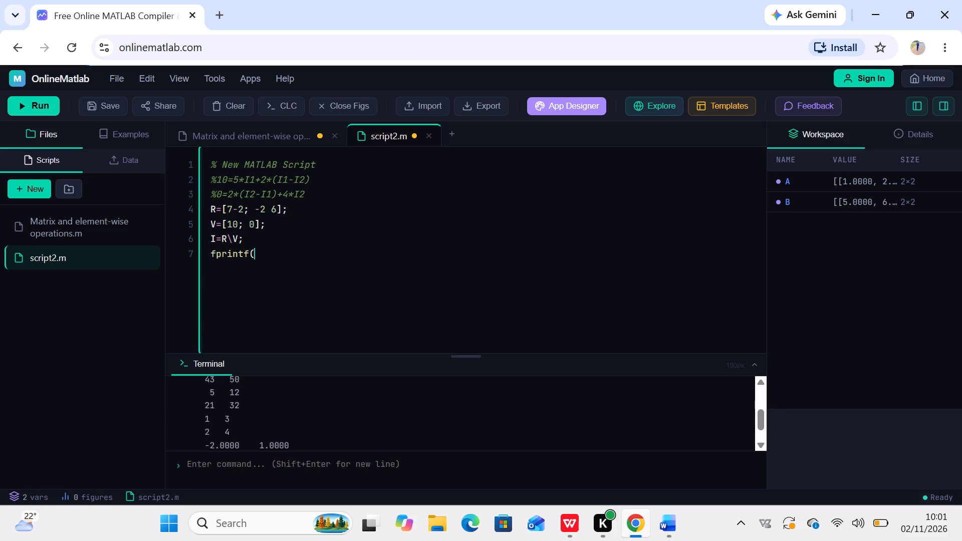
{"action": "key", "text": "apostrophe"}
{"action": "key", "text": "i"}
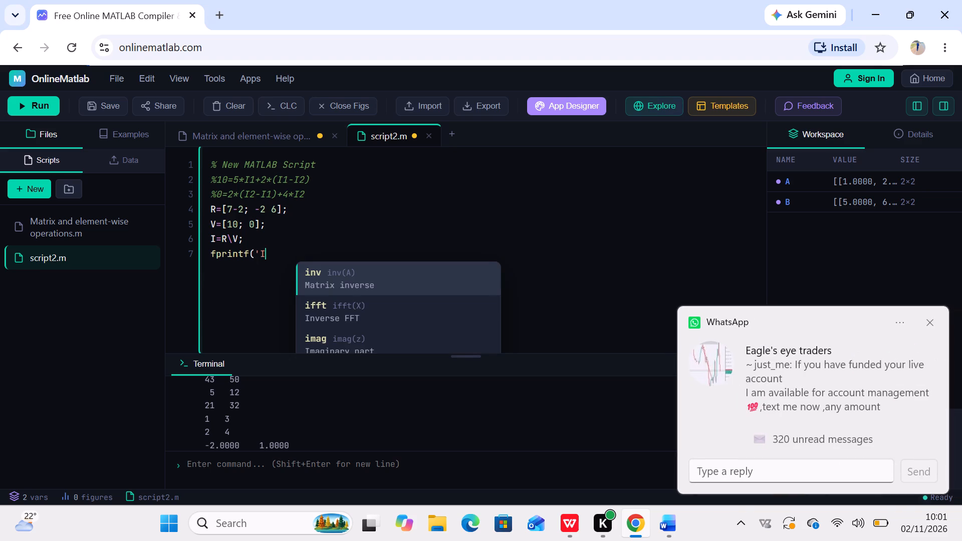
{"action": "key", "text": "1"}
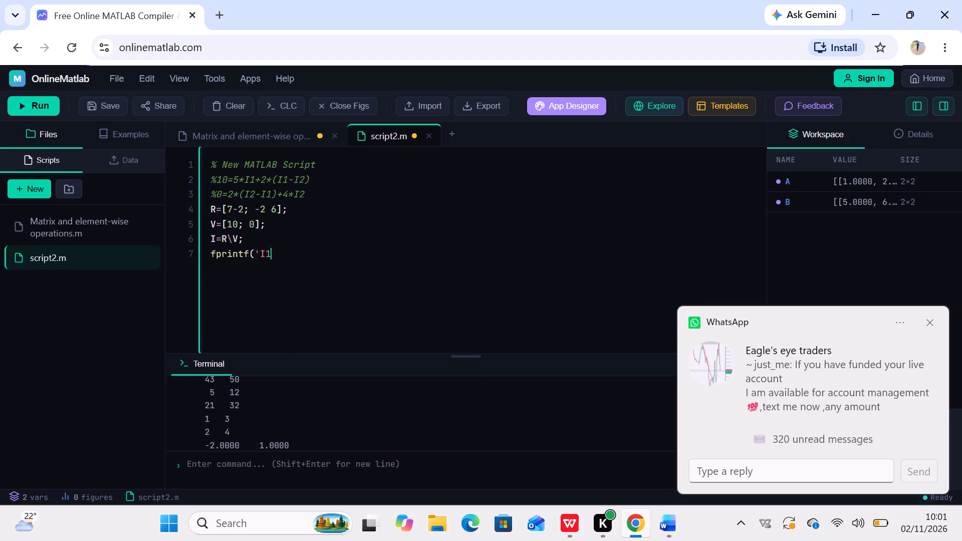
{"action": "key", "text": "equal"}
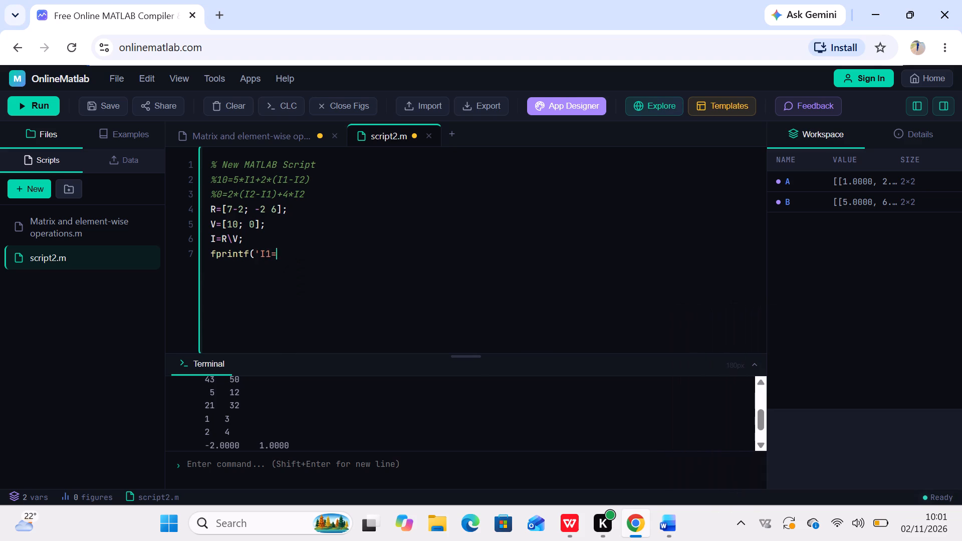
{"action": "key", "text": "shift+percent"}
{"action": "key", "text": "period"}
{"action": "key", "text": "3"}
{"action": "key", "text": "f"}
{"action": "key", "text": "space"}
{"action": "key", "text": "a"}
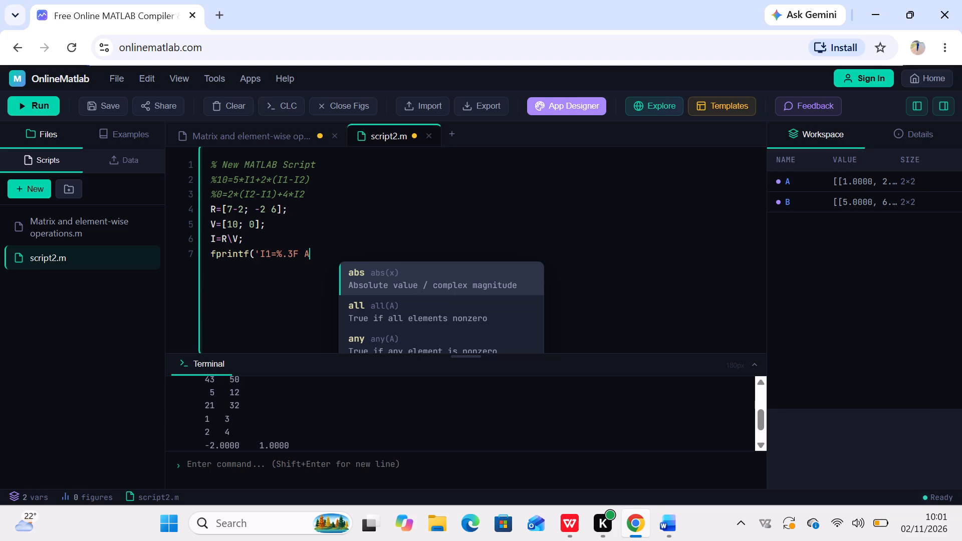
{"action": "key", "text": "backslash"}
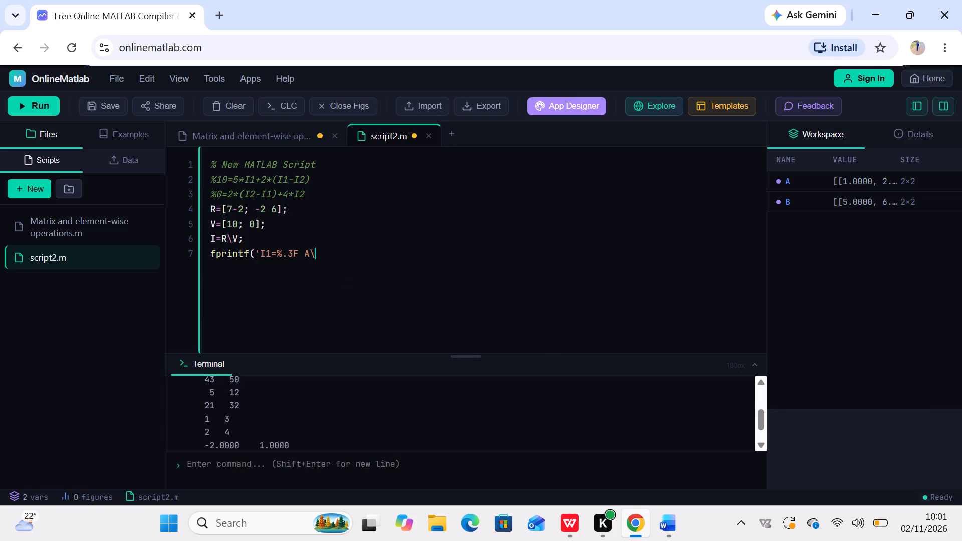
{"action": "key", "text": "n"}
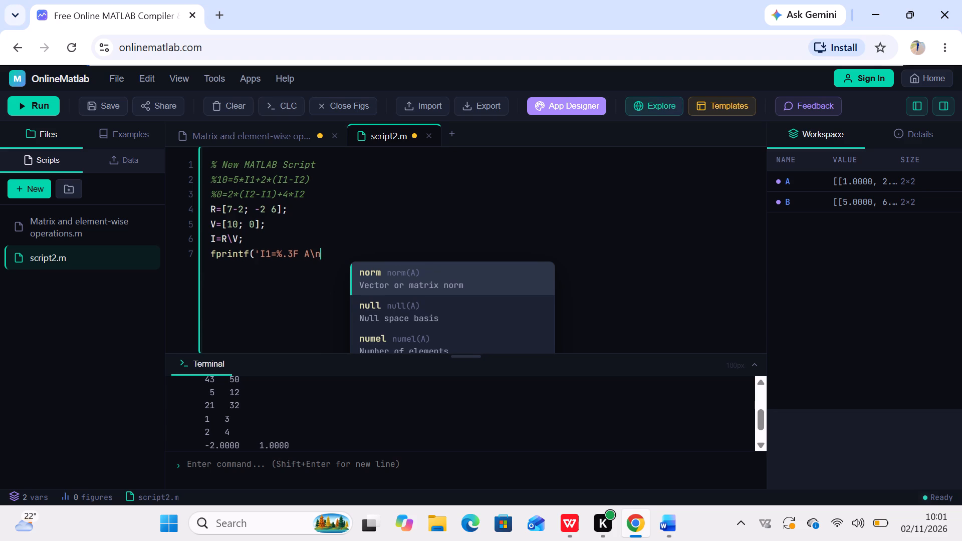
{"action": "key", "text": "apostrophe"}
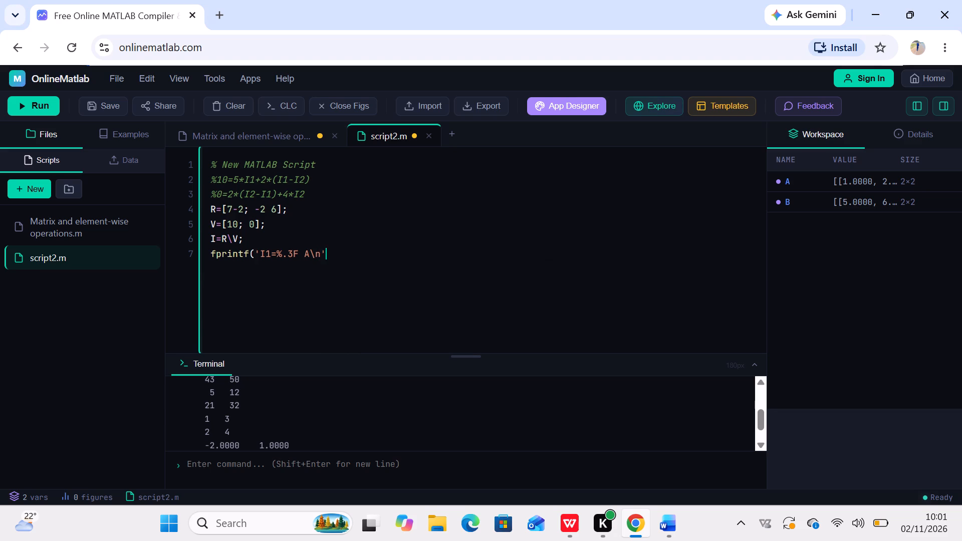
Add the first mesh current, I(1), as an argument after the format string in the fprintf statement on line 7.
{"action": "key", "text": "comma"}
{"action": "key", "text": "space"}
{"action": "key", "text": "i"}
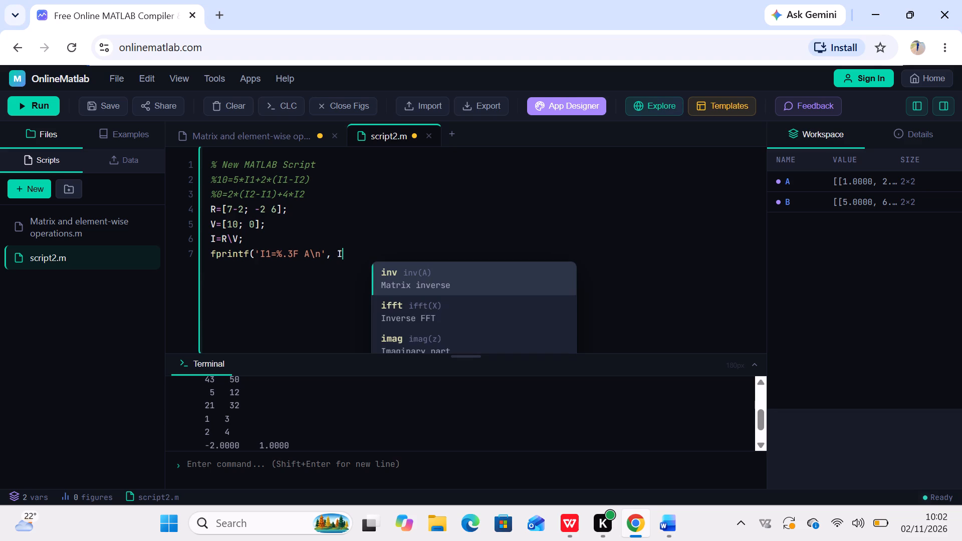
{"action": "type", "text": "()"}
{"action": "key", "text": "Left"}
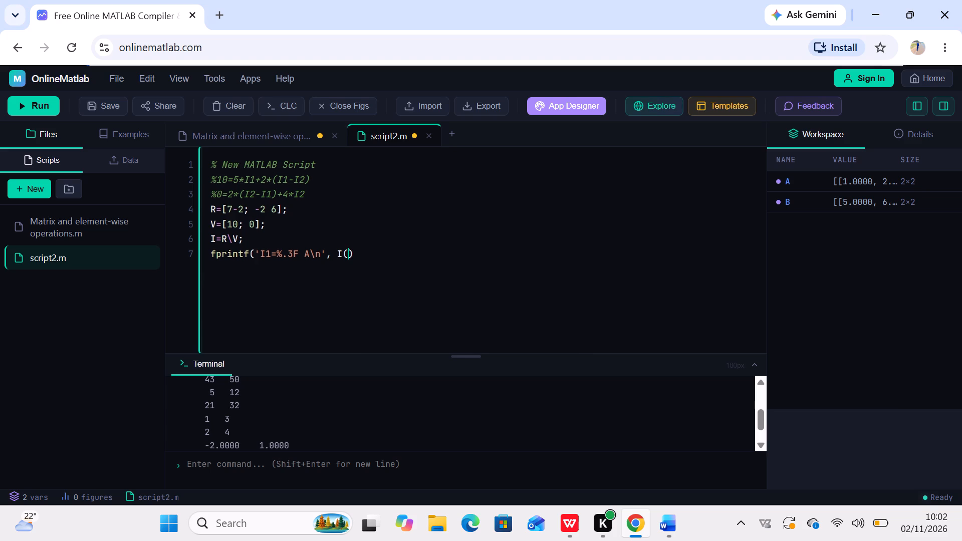
{"action": "key", "text": "1"}
{"action": "key", "text": "Right"}
Add I(2) as the second argument on line 7 and close the fprintf statement with ");".
{"action": "key", "text": "comma"}
{"action": "key", "text": "Return"}
{"action": "key", "text": "BackSpace"}
{"action": "key", "text": "space"}
{"action": "key", "text": "i"}
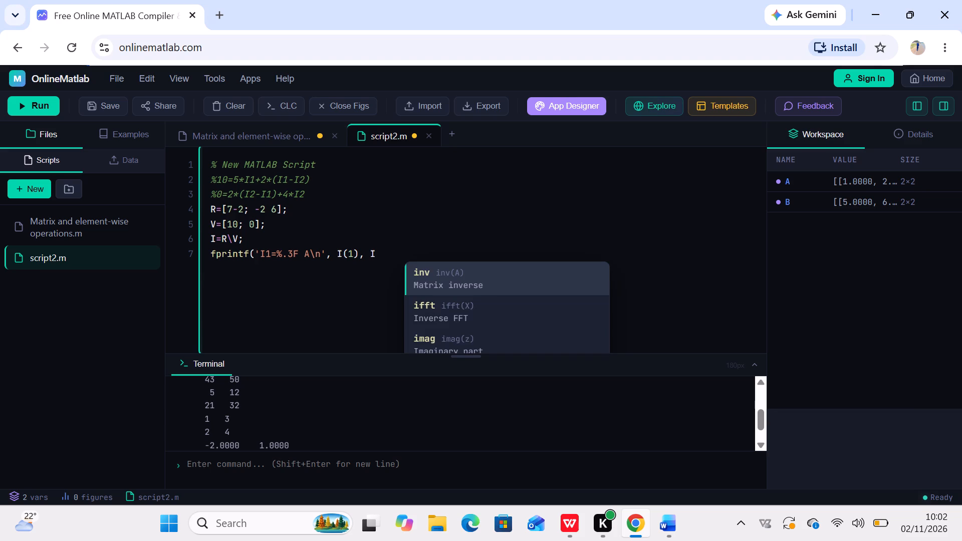
{"action": "key", "text": "shift+parenleft"}
{"action": "key", "text": "shift+underscore"}
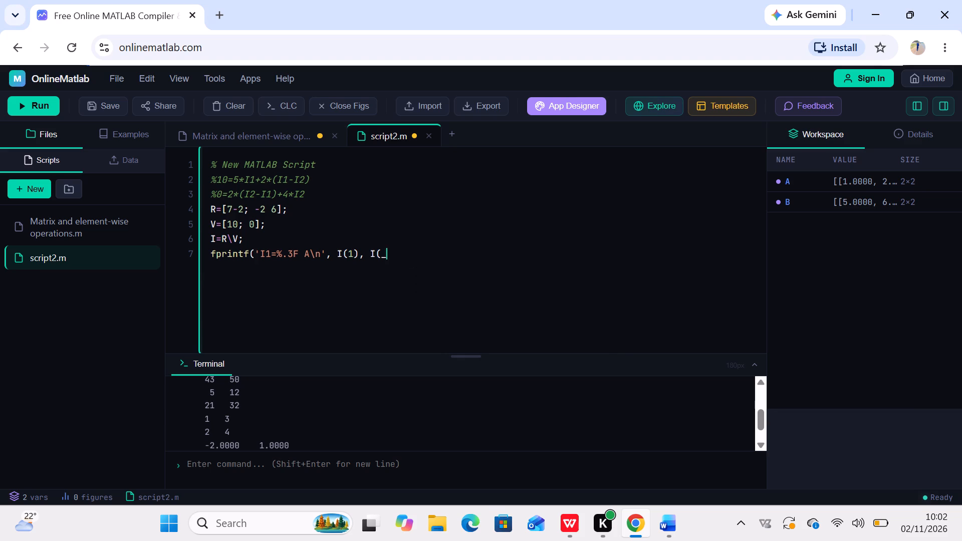
{"action": "key", "text": "BackSpace"}
{"action": "key", "text": "shift+parenright"}
{"action": "key", "text": "Left"}
{"action": "key", "text": "2"}
{"action": "key", "text": "Right"}
{"action": "key", "text": "shift+parenright"}
{"action": "key", "text": "semicolon"}
Run the mesh analysis script.
{"action": "left_click", "coordinate": [32, 104]}
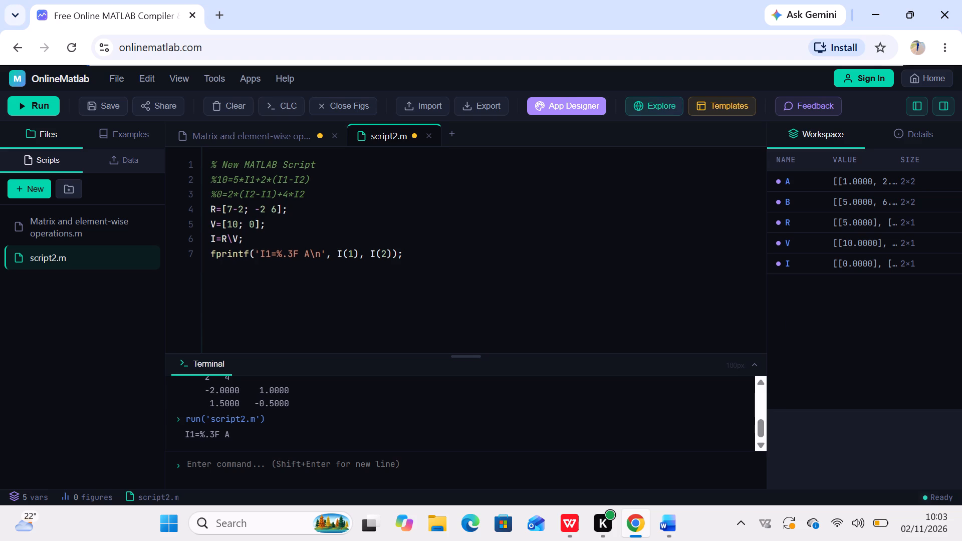
Rename the script2.m file as "Mesh analysis".
{"action": "right_click", "coordinate": [54, 258]}
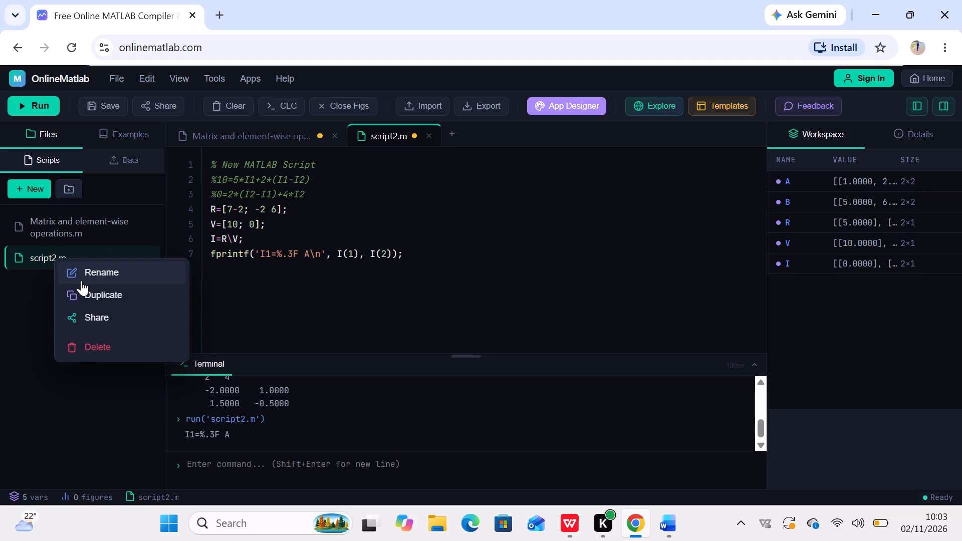
{"action": "left_click", "coordinate": [93, 279]}
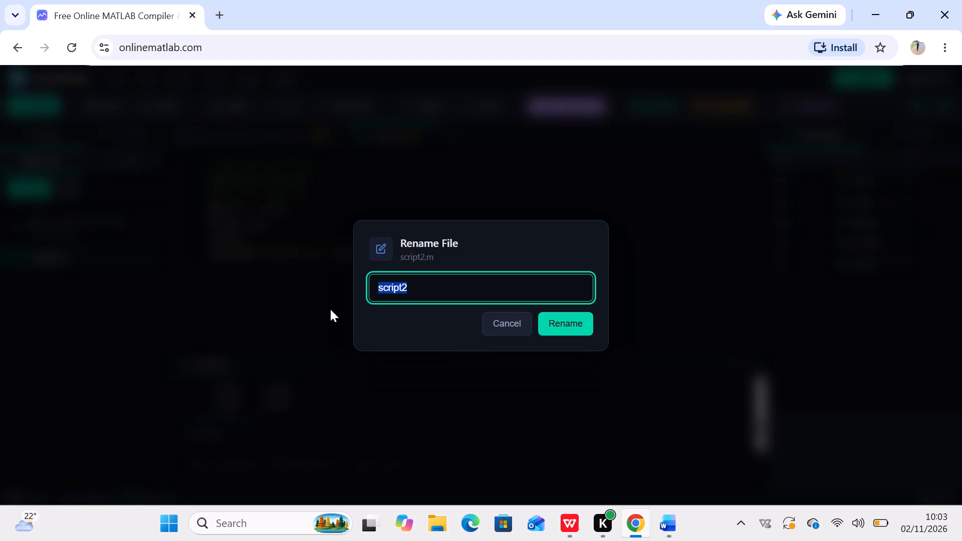
{"action": "key", "text": "m"}
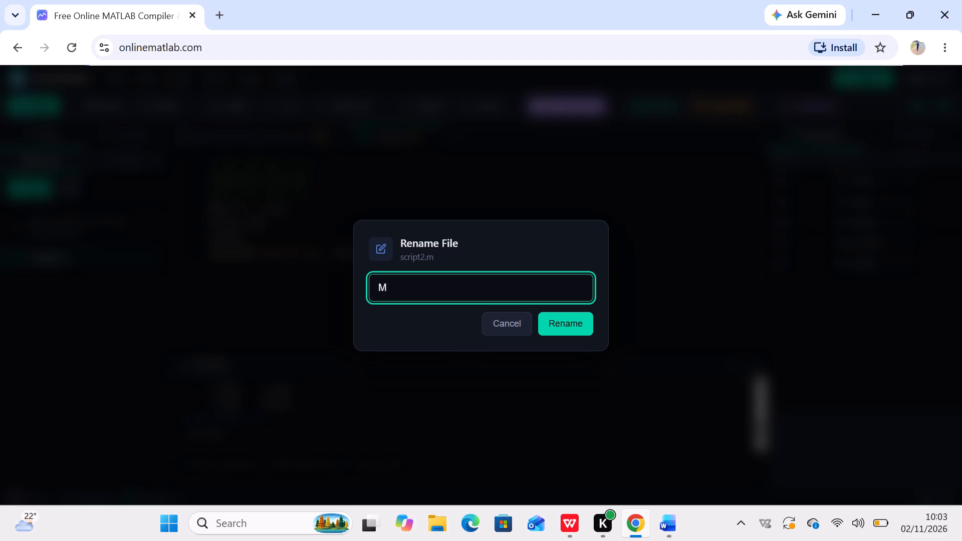
{"action": "type", "text": "es"}
{"action": "type", "text": "h"}
{"action": "key", "text": "space"}
{"action": "key", "text": "a"}
{"action": "type", "text": "na"}
{"action": "type", "text": "lysis"}
{"action": "left_click", "coordinate": [542, 370]}
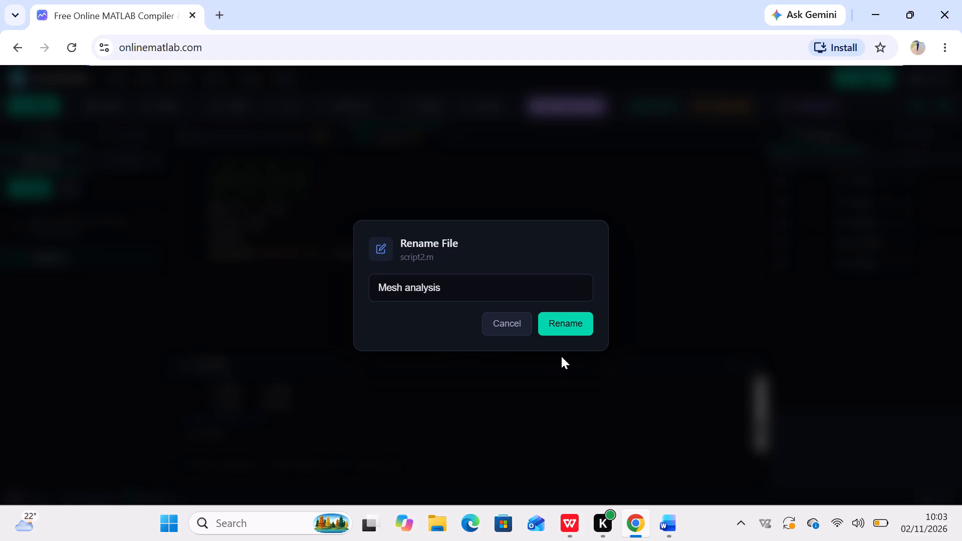
{"action": "key", "text": "Return"}
{"action": "left_click", "coordinate": [574, 324]}
{"action": "left_click", "coordinate": [574, 324]}
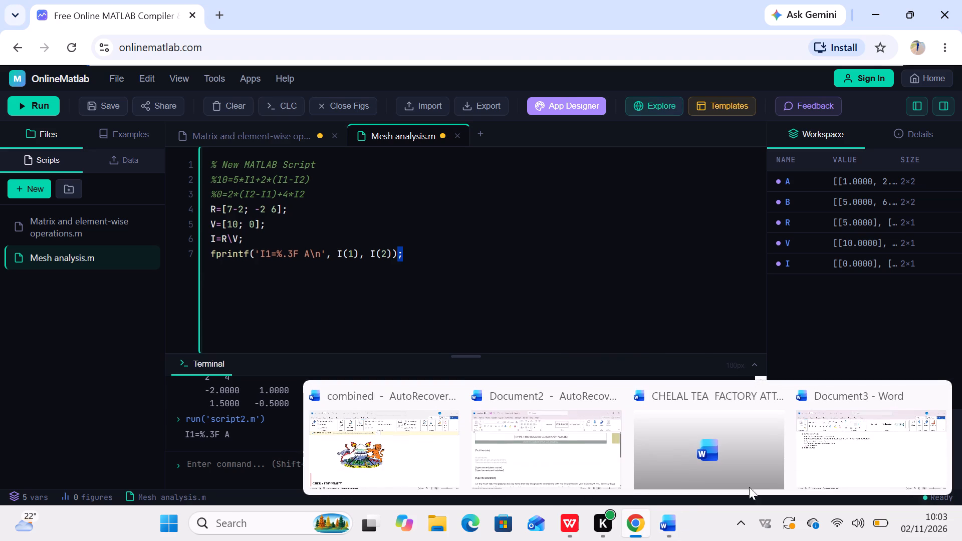
Switch to Document3 in Word and begin the line under the MESH ANALYSIS heading with "2 circuit equations".
{"action": "left_click", "coordinate": [840, 452]}
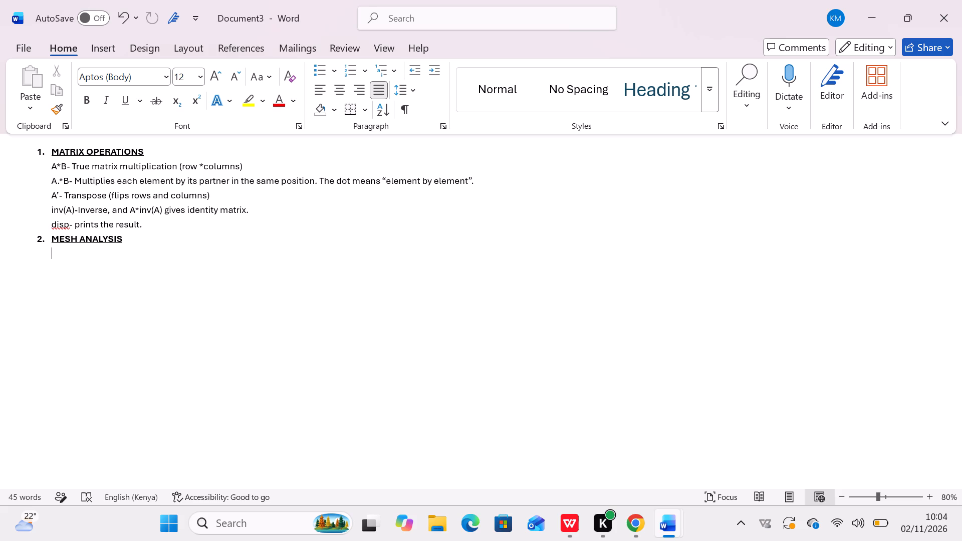
{"action": "type", "text": "2v"}
{"action": "key", "text": "BackSpace"}
{"action": "key", "text": "space"}
{"action": "type", "text": "cic"}
{"action": "key", "text": "BackSpace"}
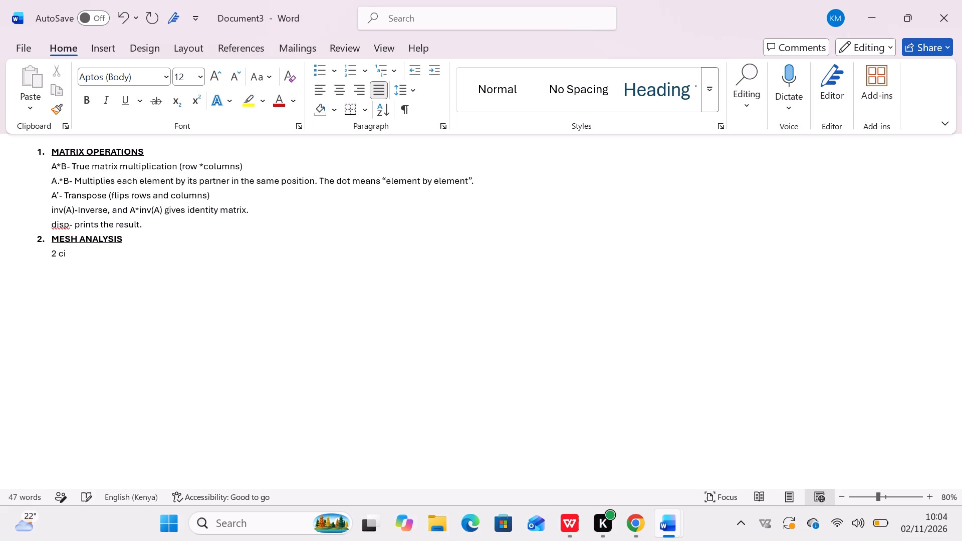
{"action": "key", "text": "i"}
{"action": "key", "text": "BackSpace"}
{"action": "type", "text": "rcuit"}
{"action": "key", "text": "space"}
{"action": "key", "text": "e"}
{"action": "key", "text": "q"}
{"action": "type", "text": "ns"}
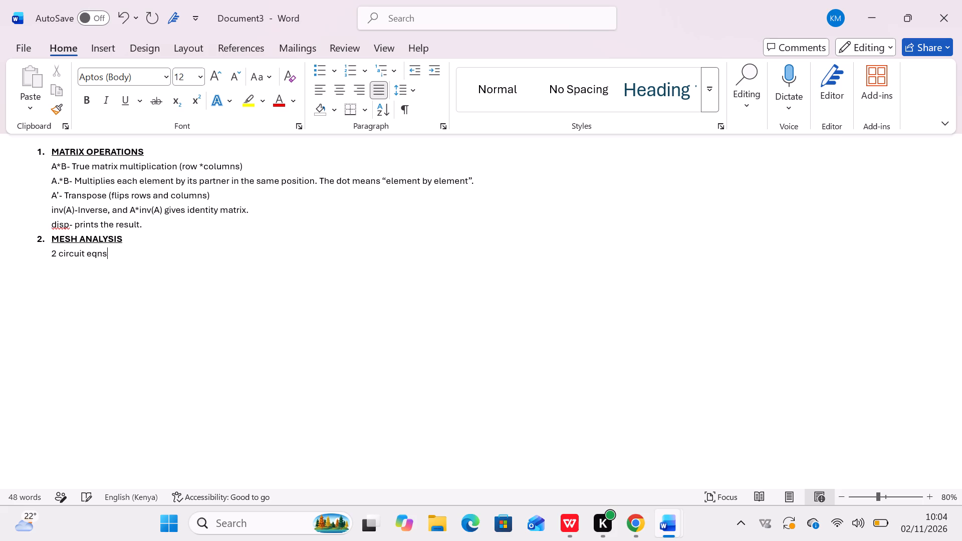
{"action": "key", "text": "space"}
{"action": "key", "text": "BackSpace"}
{"action": "key", "text": "BackSpace"}
{"action": "key", "text": "BackSpace"}
{"action": "key", "text": "u"}
{"action": "type", "text": "at"}
{"action": "type", "text": "ions"}
{"action": "key", "text": "space"}
Complete the line under MESH ANALYSIS with "rearranged in the form R*I=V" and end the paragraph.
{"action": "type", "text": "rea"}
{"action": "type", "text": "rr"}
{"action": "key", "text": "a"}
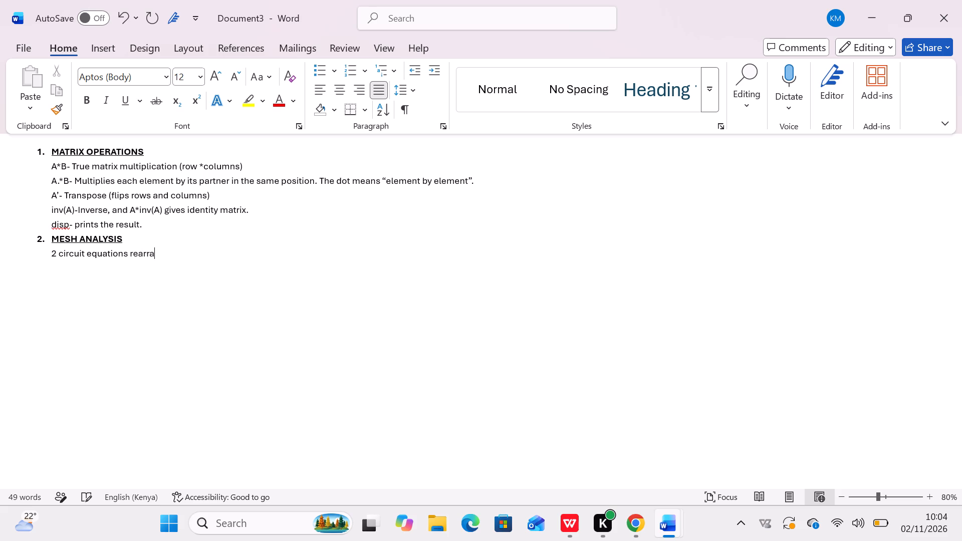
{"action": "type", "text": "nged"}
{"action": "key", "text": "space"}
{"action": "type", "text": "in the"}
{"action": "key", "text": "space"}
{"action": "type", "text": "for"}
{"action": "key", "text": "m"}
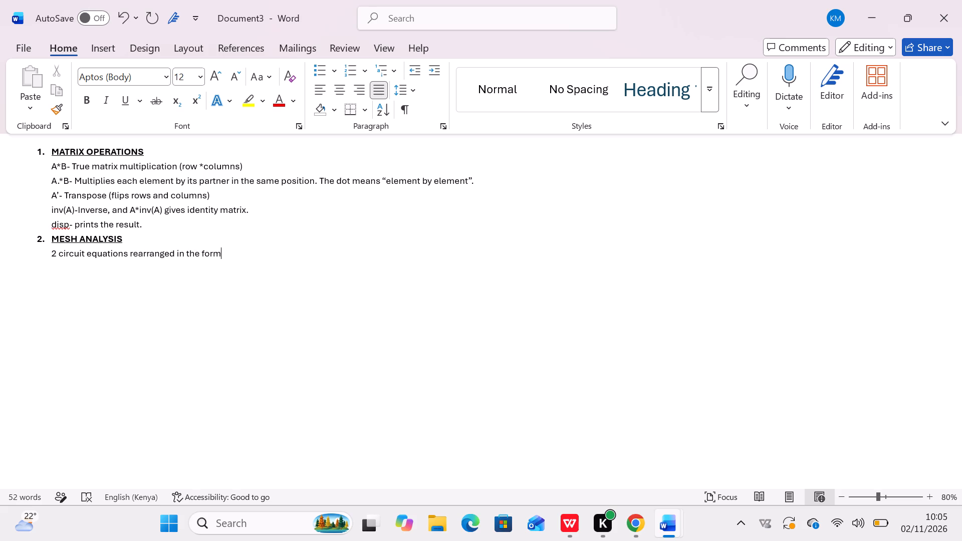
{"action": "key", "text": "space"}
{"action": "key", "text": "r"}
{"action": "key", "text": "shift+asterisk"}
{"action": "key", "text": "i"}
{"action": "key", "text": "equal"}
{"action": "key", "text": "v"}
{"action": "key", "text": "Return"}
Write the first mesh equation, "7*I1 – 2*I2 = 10", on its own line below the R*I=V sentence.
{"action": "key", "text": "7"}
{"action": "key", "text": "shift+asterisk"}
{"action": "key", "text": "i"}
{"action": "key", "text": "1"}
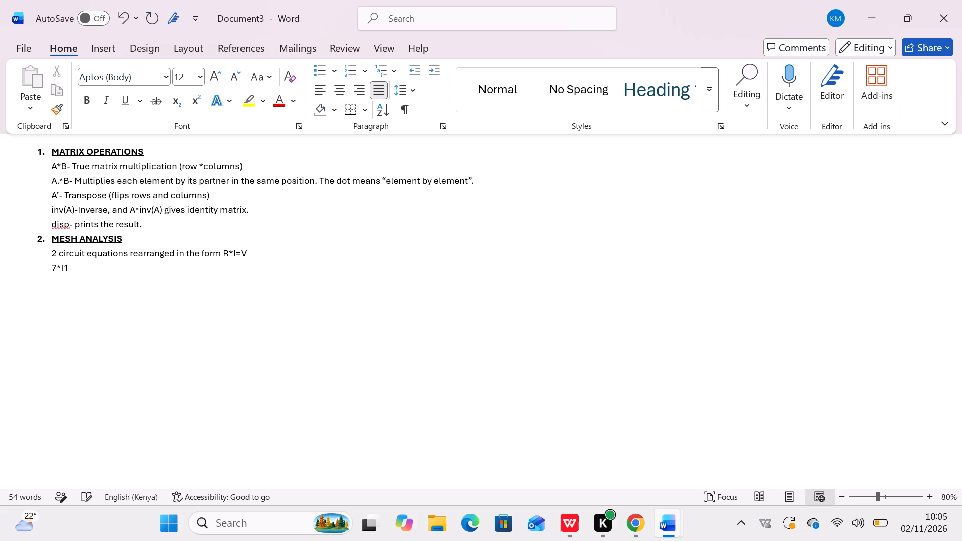
{"action": "key", "text": "space"}
{"action": "type", "text": "-"}
{"action": "key", "text": "space"}
{"action": "key", "text": "2"}
{"action": "key", "text": "shift+asterisk"}
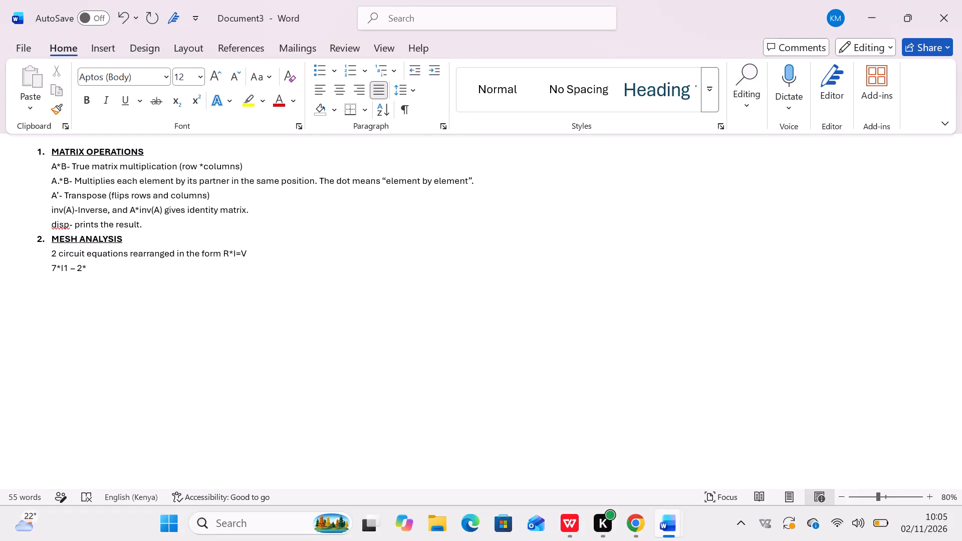
{"action": "type", "text": "I2"}
{"action": "key", "text": "space"}
{"action": "type", "text": "="}
{"action": "key", "text": "space"}
{"action": "type", "text": "10"}
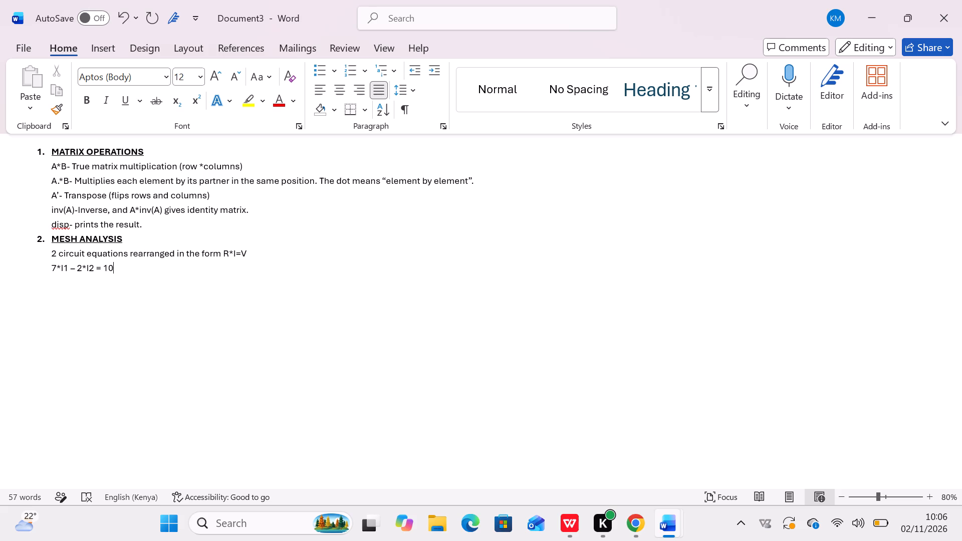
{"action": "key", "text": "Return"}
Write the second mesh equation, "-2*I1 + 6*I2 = 0", below the first one and end the paragraph.
{"action": "key", "text": "minus"}
{"action": "key", "text": "2"}
{"action": "key", "text": "shift+asterisk"}
{"action": "type", "text": "I1"}
{"action": "key", "text": "space"}
{"action": "key", "text": "shift+plus"}
{"action": "key", "text": "space"}
{"action": "key", "text": "6"}
{"action": "key", "text": "shift+asterisk"}
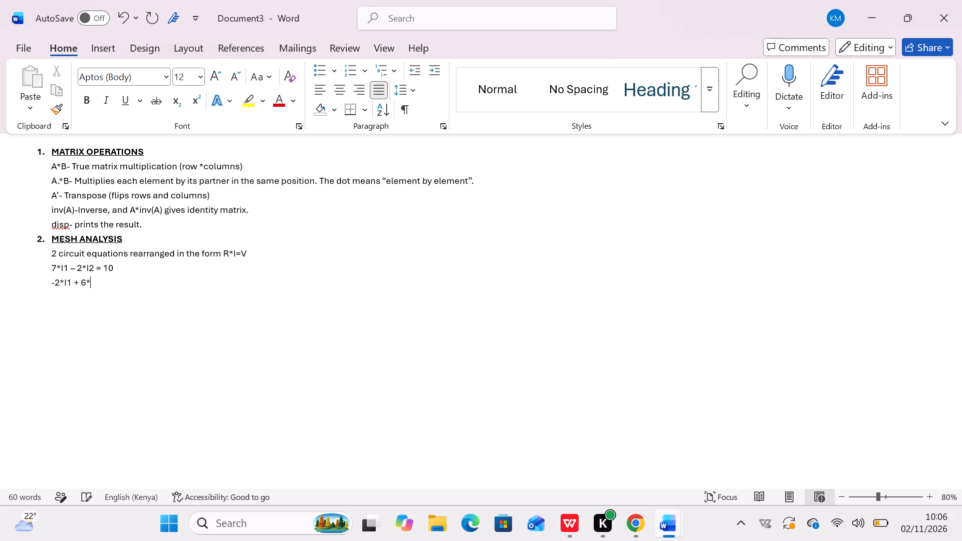
{"action": "key", "text": "i"}
{"action": "key", "text": "2"}
{"action": "key", "text": "space"}
{"action": "key", "text": "equal"}
{"action": "key", "text": "space"}
{"action": "key", "text": "0"}
{"action": "key", "text": "Return"}
Begin an explanatory line below the two mesh equations with "R holds the resistance coefficients".
{"action": "type", "text": "R"}
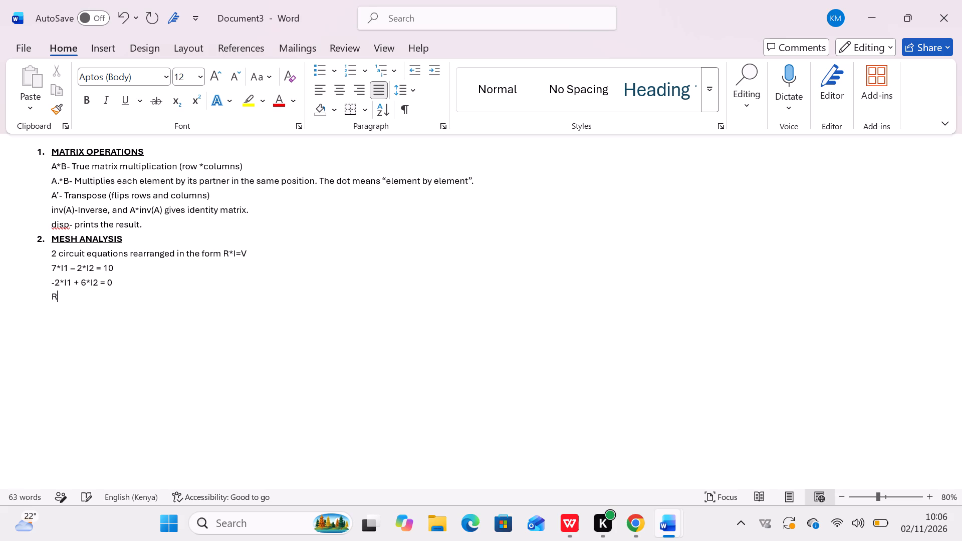
{"action": "key", "text": "space"}
{"action": "type", "text": "hol"}
{"action": "type", "text": "ds"}
{"action": "key", "text": "space"}
{"action": "type", "text": "the"}
{"action": "key", "text": "space"}
{"action": "type", "text": "resista"}
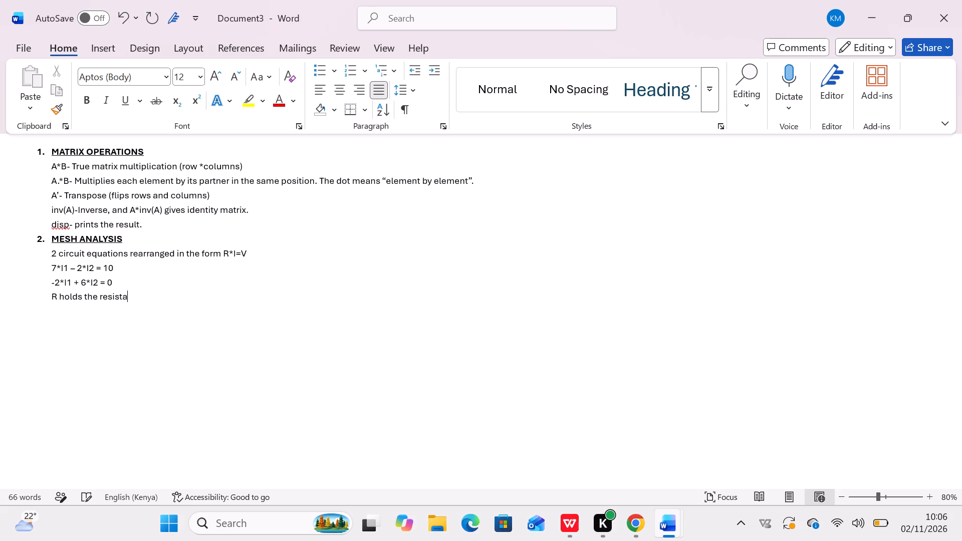
{"action": "type", "text": "nce"}
{"action": "key", "text": "space"}
{"action": "key", "text": "space"}
{"action": "type", "text": "c"}
{"action": "type", "text": "oeffff"}
{"action": "key", "text": "BackSpace"}
{"action": "key", "text": "i"}
{"action": "key", "text": "BackSpace"}
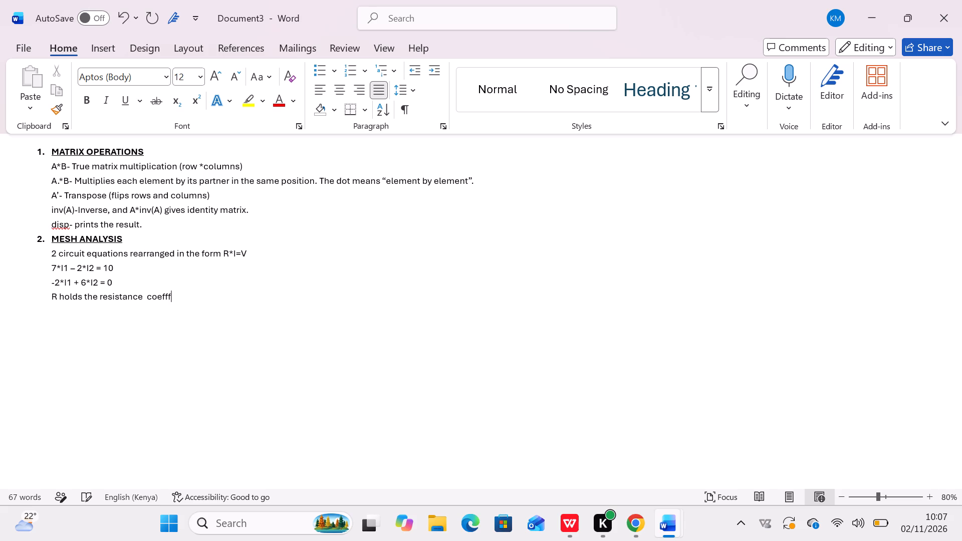
{"action": "key", "text": "BackSpace"}
{"action": "type", "text": "icie"}
{"action": "type", "text": "nts"}
{"action": "key", "text": "space"}
{"action": "key", "text": "space"}
Complete the sentence about R below the mesh equations with "and V holds the source voltages.".
{"action": "type", "text": "a"}
{"action": "type", "text": "nd"}
{"action": "key", "text": "space"}
{"action": "key", "text": "v"}
{"action": "key", "text": "space"}
{"action": "type", "text": "0h"}
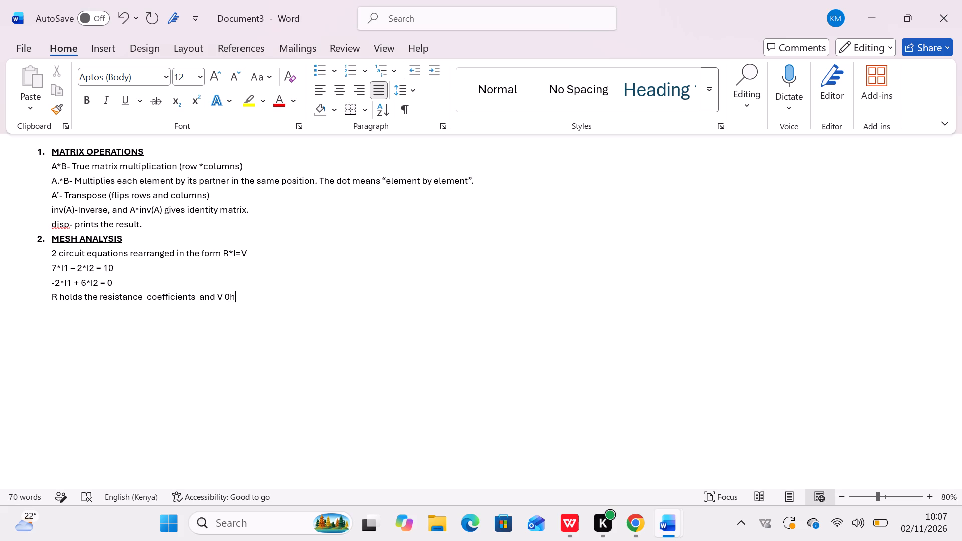
{"action": "key", "text": "BackSpace"}
{"action": "key", "text": "BackSpace"}
{"action": "key", "text": "h"}
{"action": "type", "text": "olds"}
{"action": "key", "text": "space"}
{"action": "type", "text": "the s"}
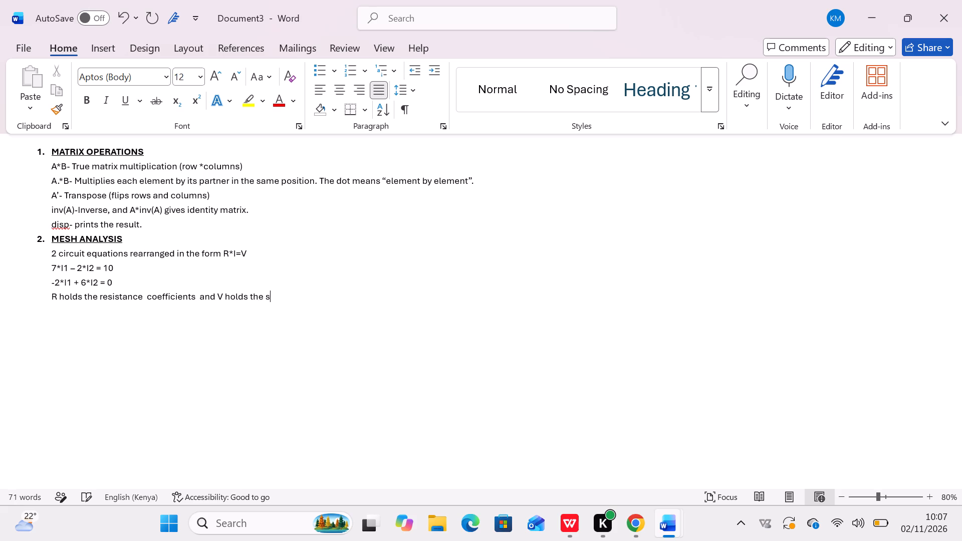
{"action": "type", "text": "ource"}
{"action": "key", "text": "space"}
{"action": "type", "text": "vol"}
{"action": "key", "text": "t"}
{"action": "key", "text": "a"}
{"action": "type", "text": "ges"}
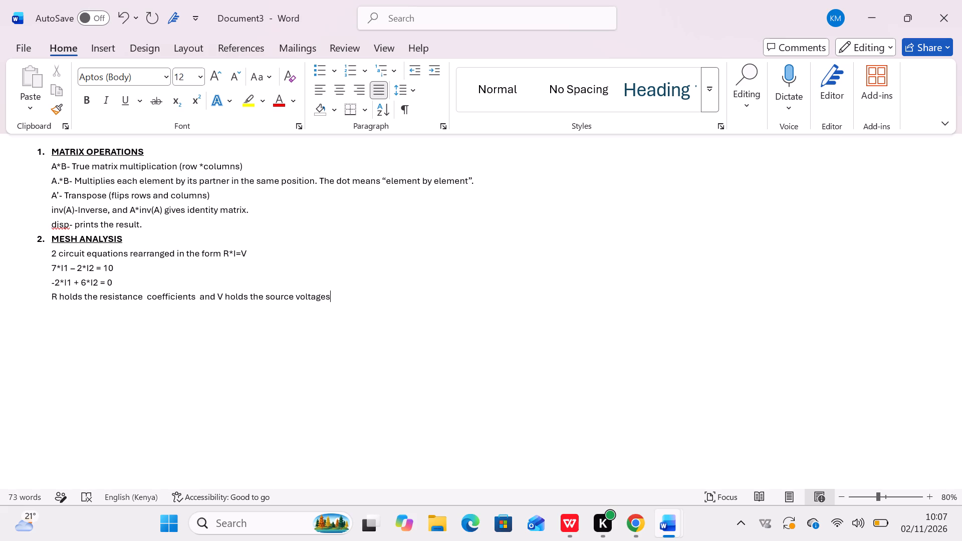
{"action": "type", "text": "."}
{"action": "key", "text": "space"}
Continue the same line with a new sentence starting "R\V solves for both currents at once,".
{"action": "key", "text": "r"}
{"action": "key", "text": "backslash"}
{"action": "key", "text": "BackSpace"}
{"action": "key", "text": "BackSpace"}
{"action": "key", "text": "BackSpace"}
{"action": "key", "text": "r"}
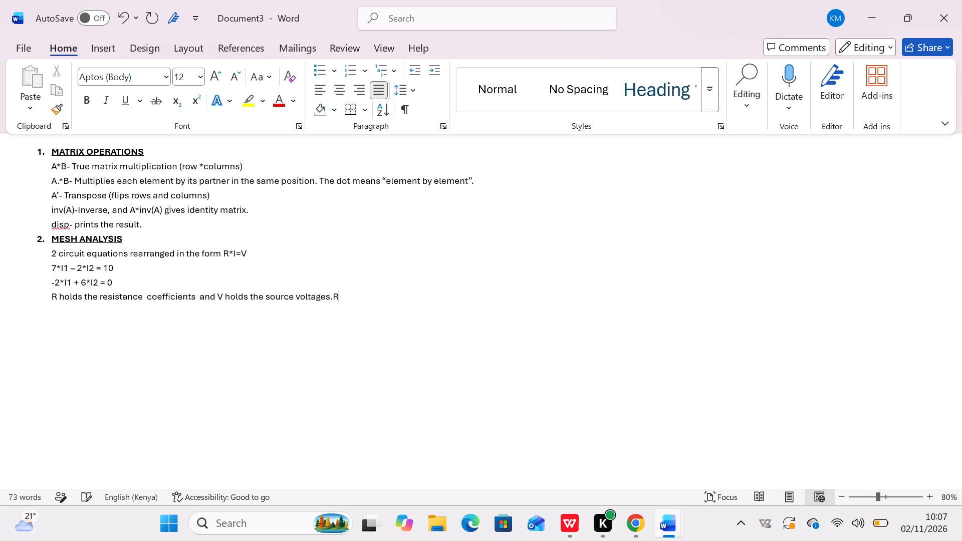
{"action": "key", "text": "BackSpace"}
{"action": "key", "text": "space"}
{"action": "type", "text": "R"}
{"action": "key", "text": "backslash"}
{"action": "type", "text": "V"}
{"action": "key", "text": "space"}
{"action": "type", "text": "sol"}
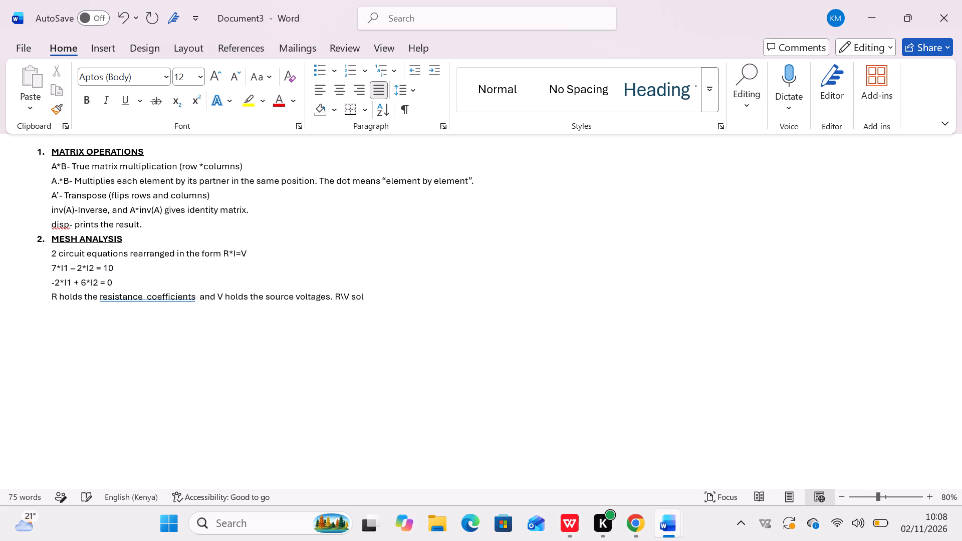
{"action": "type", "text": "ves"}
{"action": "key", "text": "space"}
{"action": "type", "text": "for both"}
{"action": "key", "text": "space"}
{"action": "type", "text": "curre"}
{"action": "type", "text": "nts"}
{"action": "key", "text": "space"}
{"action": "type", "text": "at once"}
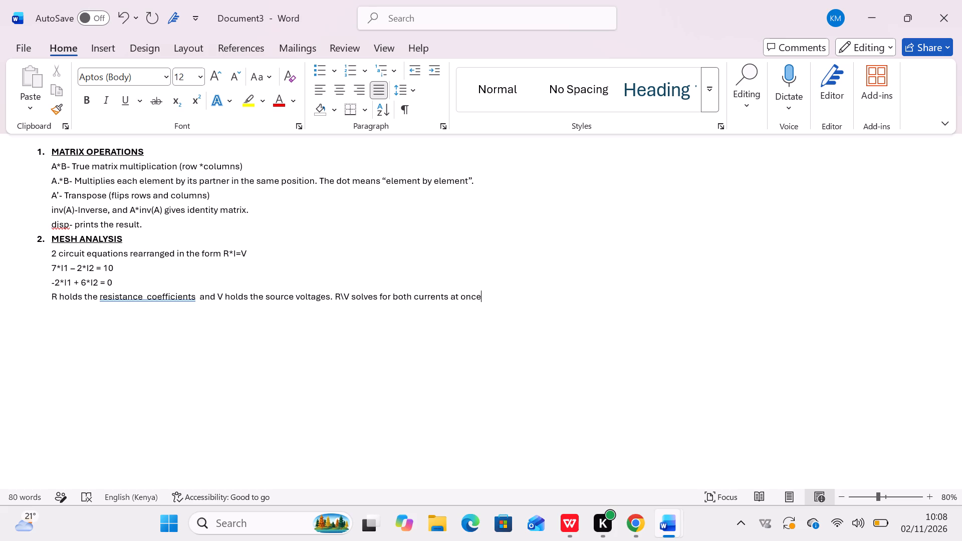
{"action": "type", "text": ","}
{"action": "key", "text": "space"}
Extend the R\V sentence with "and the answer should be about".
{"action": "key", "text": "a"}
{"action": "key", "text": "n"}
{"action": "type", "text": "d"}
{"action": "key", "text": "space"}
{"action": "type", "text": "the a"}
{"action": "type", "text": "nswer"}
{"action": "key", "text": "space"}
{"action": "key", "text": "s"}
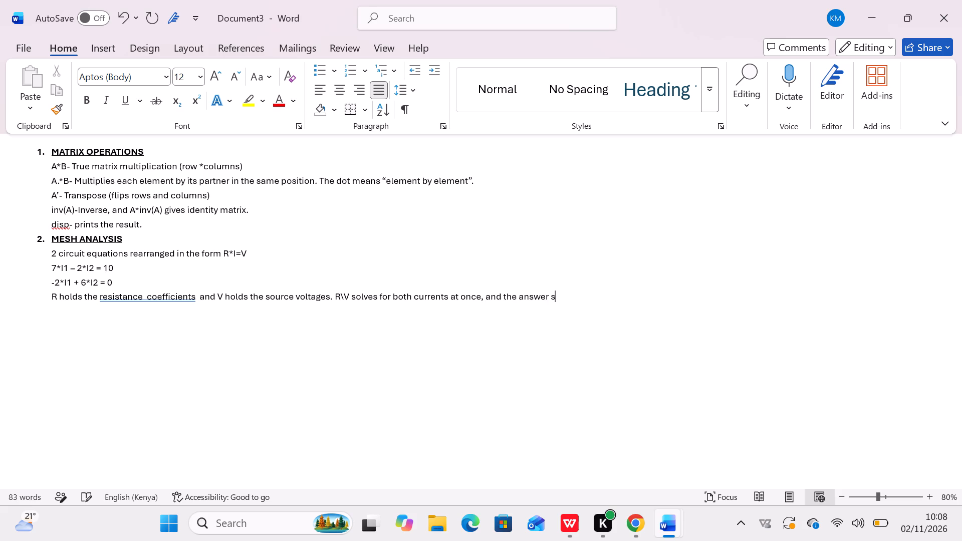
{"action": "key", "text": "h"}
{"action": "type", "text": "oul"}
{"action": "type", "text": "d"}
{"action": "key", "text": "space"}
{"action": "type", "text": "be a"}
{"action": "type", "text": "bout"}
{"action": "key", "text": "space"}
Continue the sentence about the expected answer with "I1 = 1.579 A and".
{"action": "key", "text": "i"}
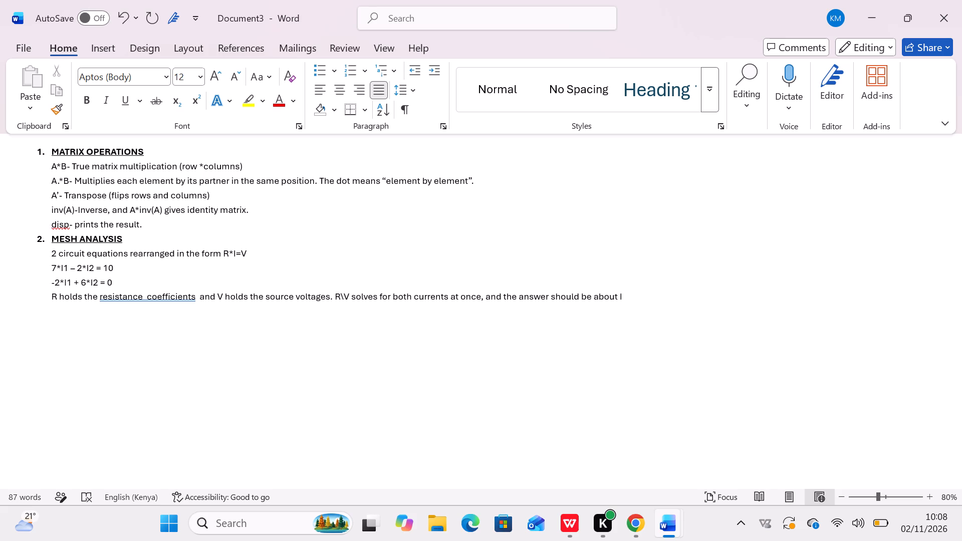
{"action": "key", "text": "1"}
{"action": "key", "text": "space"}
{"action": "type", "text": "-"}
{"action": "key", "text": "BackSpace"}
{"action": "type", "text": "="}
{"action": "key", "text": "space"}
{"action": "key", "text": "1"}
{"action": "key", "text": "period"}
{"action": "key", "text": "5"}
{"action": "key", "text": "7"}
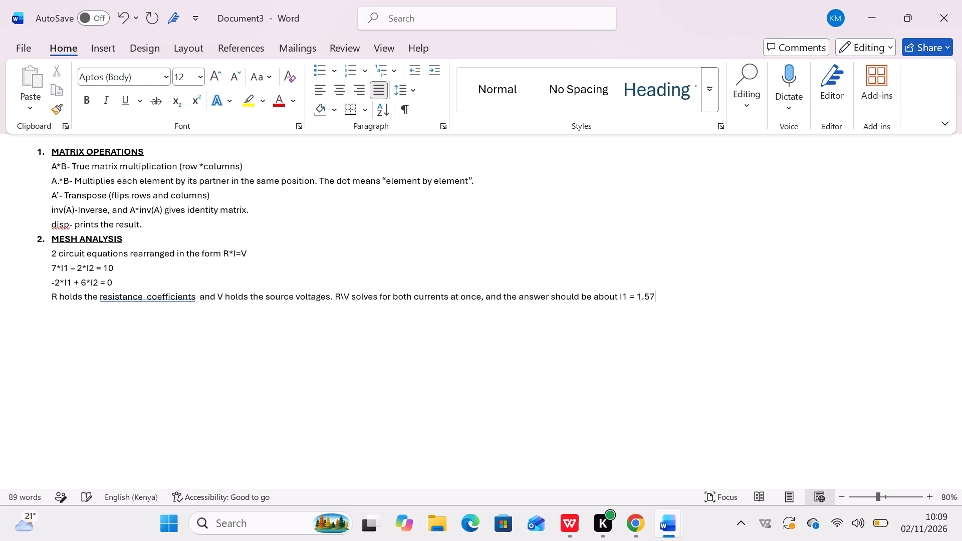
{"action": "key", "text": "9"}
{"action": "key", "text": "space"}
{"action": "key", "text": "a"}
{"action": "key", "text": "space"}
{"action": "type", "text": "nd"}
{"action": "key", "text": "space"}
Remove the extra spaces before and after "coefficients" in the line explaining R and V.
{"action": "left_click", "coordinate": [173, 296]}
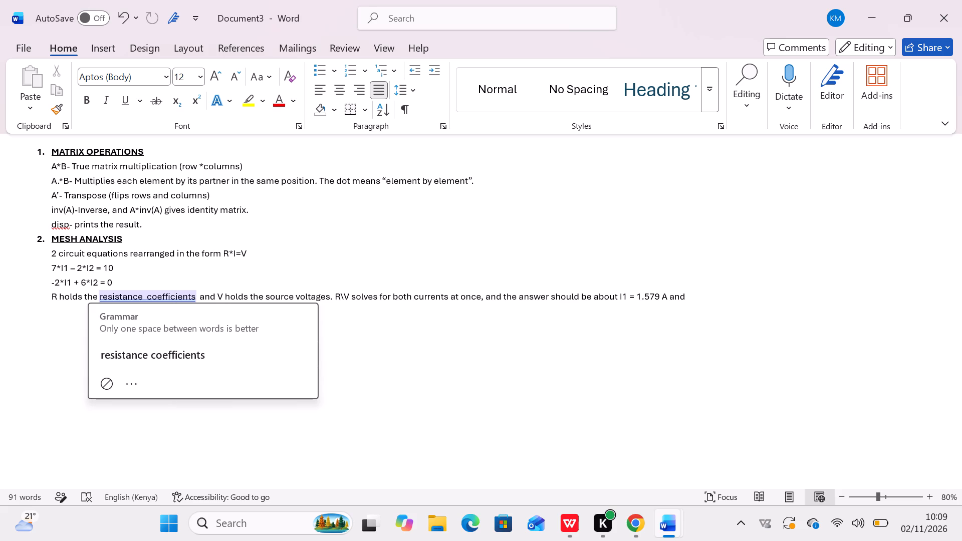
{"action": "left_click", "coordinate": [142, 355]}
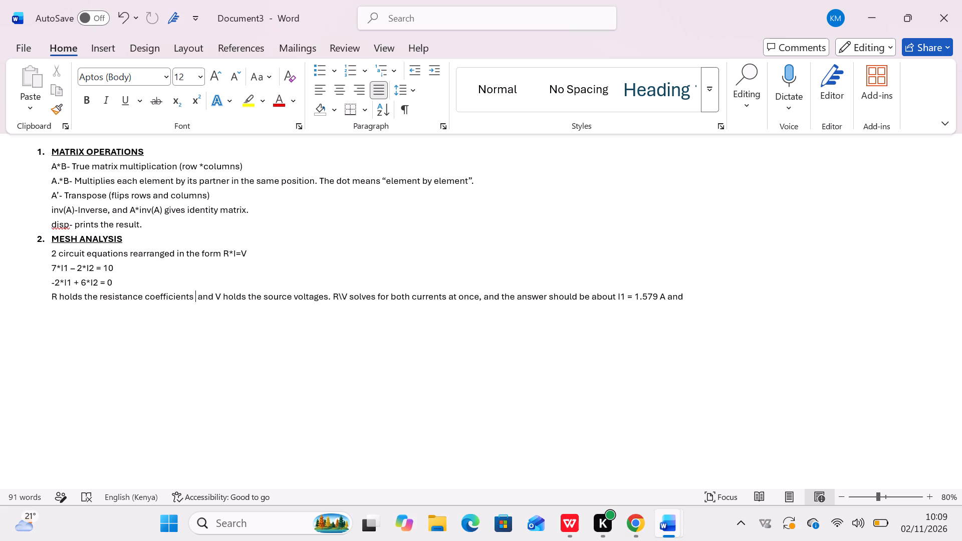
{"action": "key", "text": "BackSpace"}
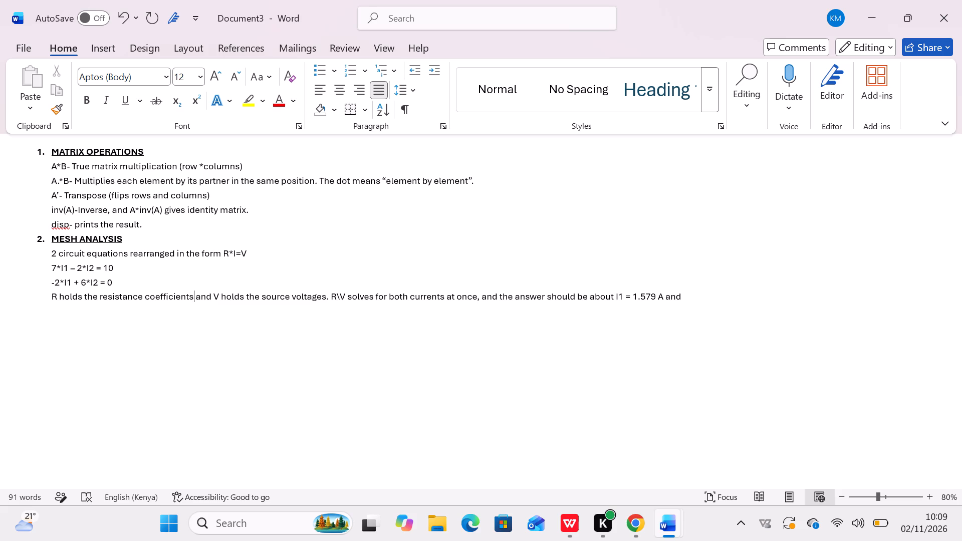
Complete the answer sentence at the end of the line with "I2 = 0.526 A.".
{"action": "left_click", "coordinate": [677, 303]}
{"action": "left_click", "coordinate": [684, 302]}
{"action": "type", "text": "I2"}
{"action": "key", "text": "space"}
{"action": "key", "text": "equal"}
{"action": "key", "text": "space"}
{"action": "key", "text": "0"}
{"action": "key", "text": "period"}
{"action": "key", "text": "5"}
{"action": "key", "text": "2"}
{"action": "key", "text": "6"}
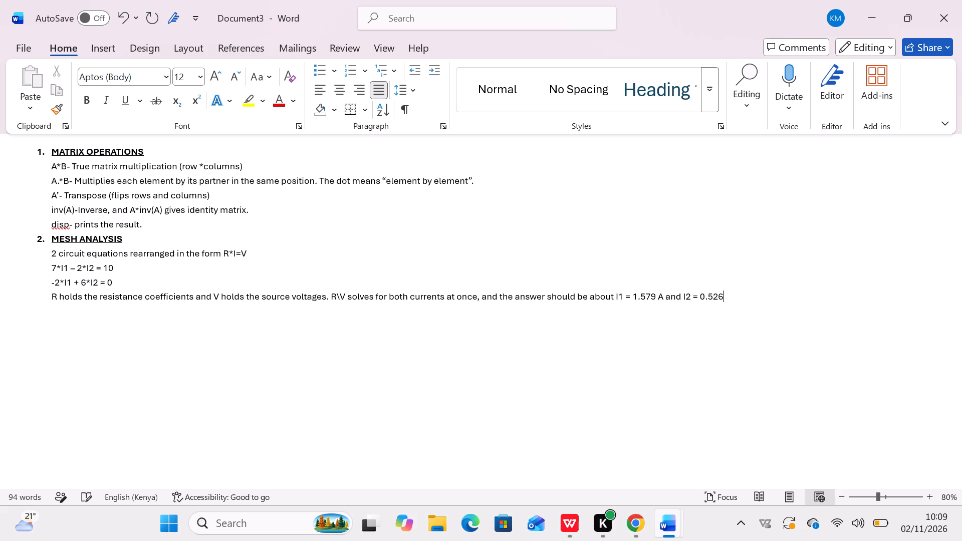
{"action": "key", "text": "space"}
{"action": "type", "text": "A"}
{"action": "key", "text": "period"}
{"action": "key", "text": "space"}
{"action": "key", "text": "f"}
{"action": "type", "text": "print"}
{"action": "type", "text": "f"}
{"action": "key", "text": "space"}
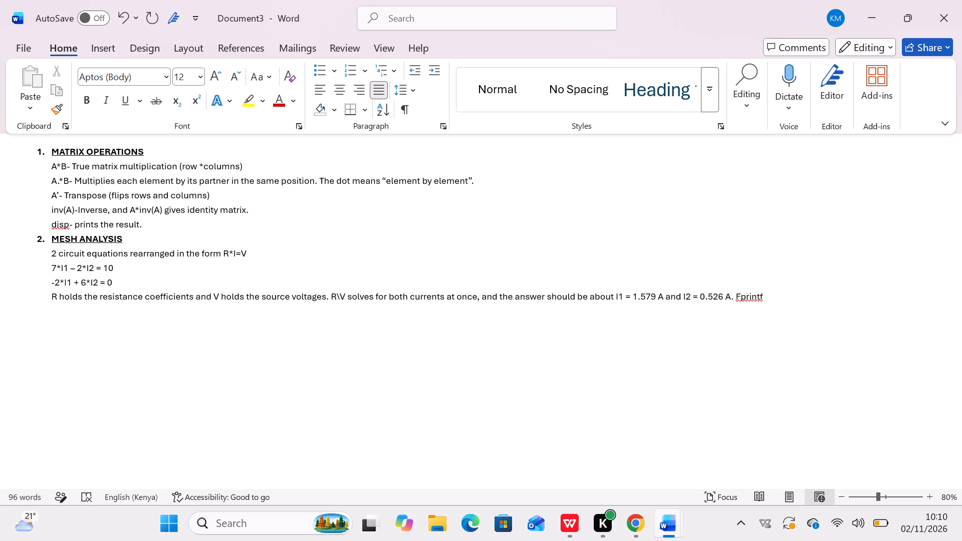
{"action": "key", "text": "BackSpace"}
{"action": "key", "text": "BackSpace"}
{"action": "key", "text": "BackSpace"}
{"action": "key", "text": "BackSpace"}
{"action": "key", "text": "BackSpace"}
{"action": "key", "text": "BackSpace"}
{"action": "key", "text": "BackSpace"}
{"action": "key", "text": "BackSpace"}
Start a new sentence after the mesh current values with the function name "fprintf".
{"action": "key", "text": "f"}
{"action": "type", "text": "pr"}
{"action": "type", "text": "int"}
{"action": "key", "text": "space"}
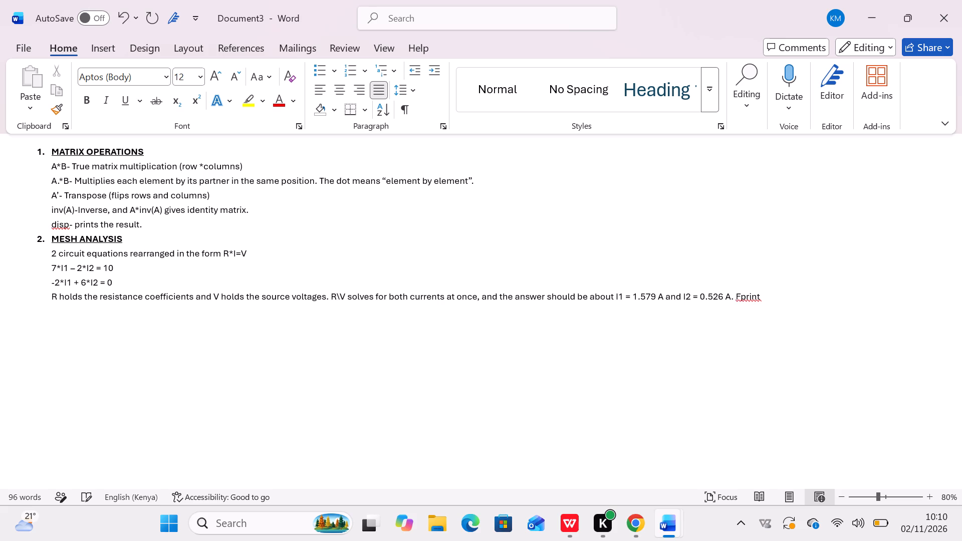
{"action": "left_click", "coordinate": [740, 296]}
{"action": "key", "text": "BackSpace"}
{"action": "key", "text": "f"}
{"action": "left_click", "coordinate": [768, 297]}
{"action": "key", "text": "BackSpace"}
{"action": "key", "text": "f"}
{"action": "key", "text": "space"}
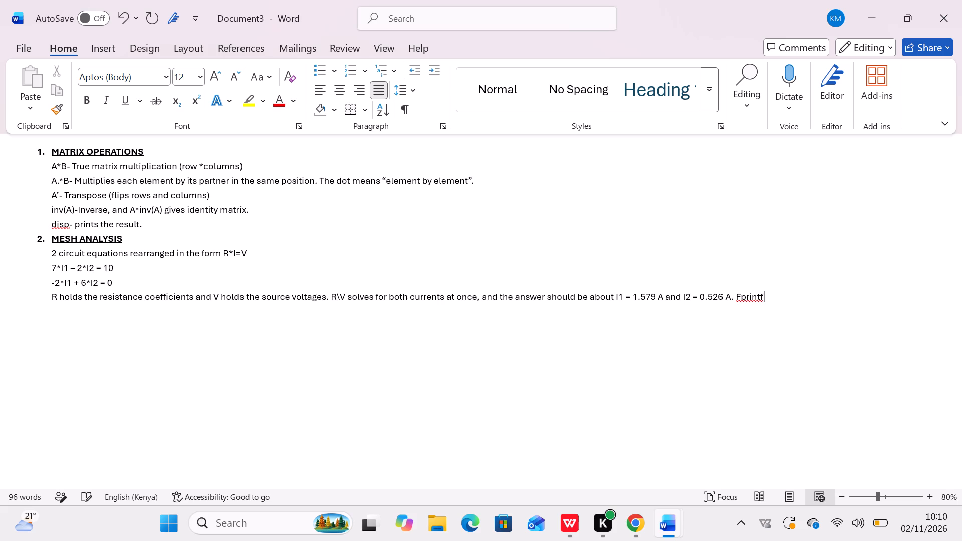
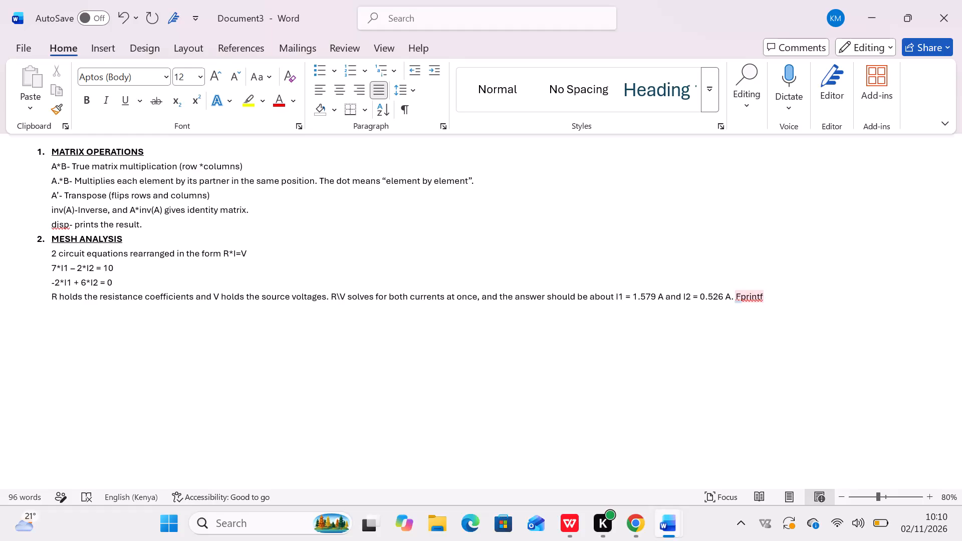
Change the capital F of "Fprintf" to lowercase at the end of the mesh analysis paragraph.
{"action": "left_click", "coordinate": [742, 299]}
{"action": "key", "text": "BackSpace"}
{"action": "key", "text": "f"}
Continue the sentence after "fprintf" with "prints formatted text:".
{"action": "left_click", "coordinate": [770, 298]}
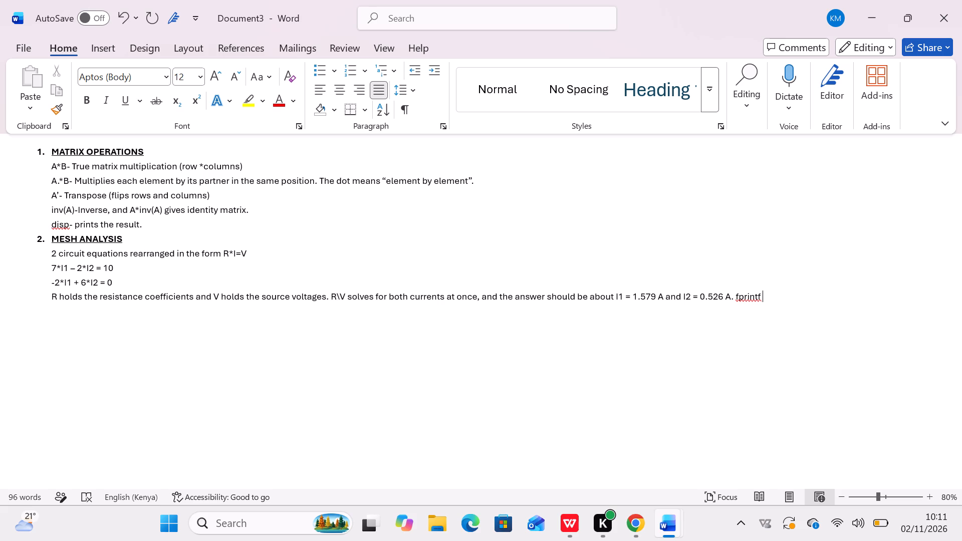
{"action": "type", "text": "pr"}
{"action": "type", "text": "int"}
{"action": "key", "text": "s"}
{"action": "key", "text": "space"}
{"action": "type", "text": "for"}
{"action": "type", "text": "matt"}
{"action": "type", "text": "eed text"}
{"action": "key", "text": "shift+colon"}
{"action": "key", "text": "space"}
Add the format specifier explanation "% .3f means 3 decimals" after the colon.
{"action": "key", "text": "shift+percent"}
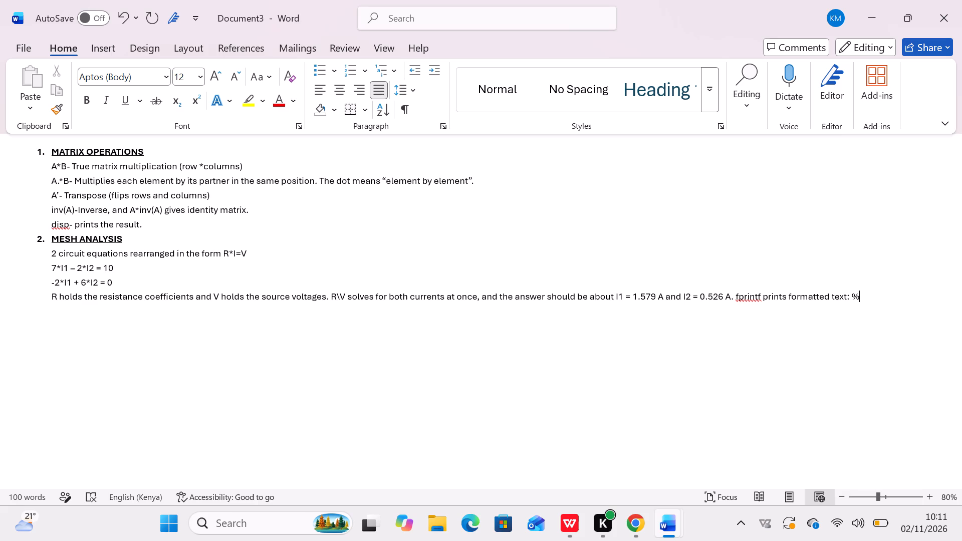
{"action": "key", "text": "space"}
{"action": "type", "text": "."}
{"action": "key", "text": "3"}
{"action": "key", "text": "f"}
{"action": "key", "text": "space"}
{"action": "type", "text": "mea"}
{"action": "type", "text": "ns"}
{"action": "key", "text": "space"}
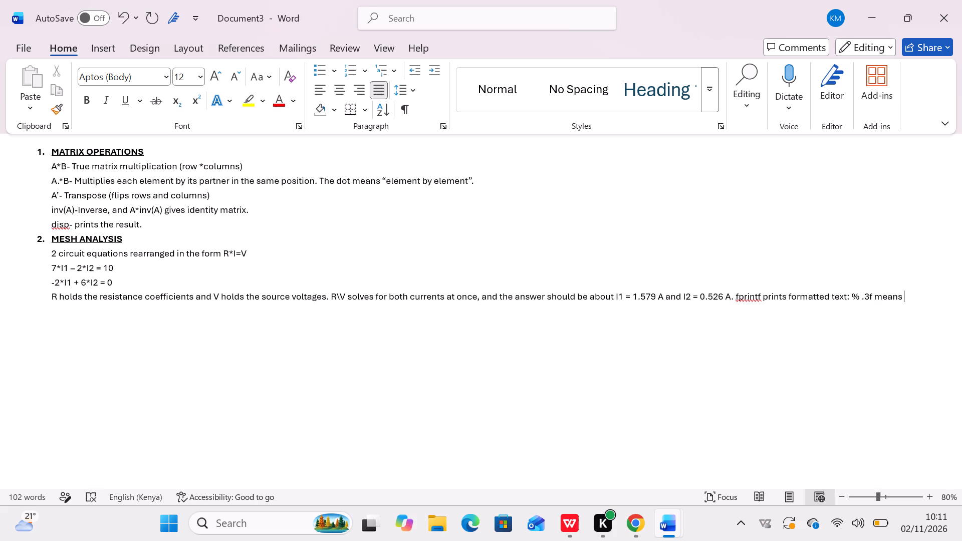
{"action": "key", "text": "3"}
{"action": "key", "text": "space"}
{"action": "type", "text": "decima"}
{"action": "key", "text": "l"}
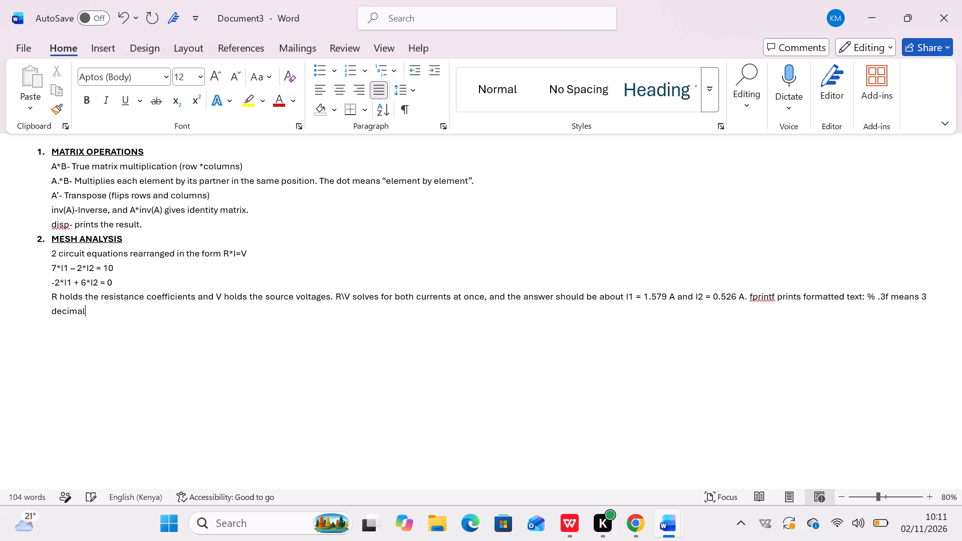
{"action": "key", "text": "s"}
Finish the fprintf sentence with "and \n starts a new line.".
{"action": "key", "text": "space"}
{"action": "type", "text": "a"}
{"action": "type", "text": "nd"}
{"action": "key", "text": "space"}
{"action": "key", "text": "backslash"}
{"action": "key", "text": "n"}
{"action": "key", "text": "space"}
{"action": "type", "text": "start"}
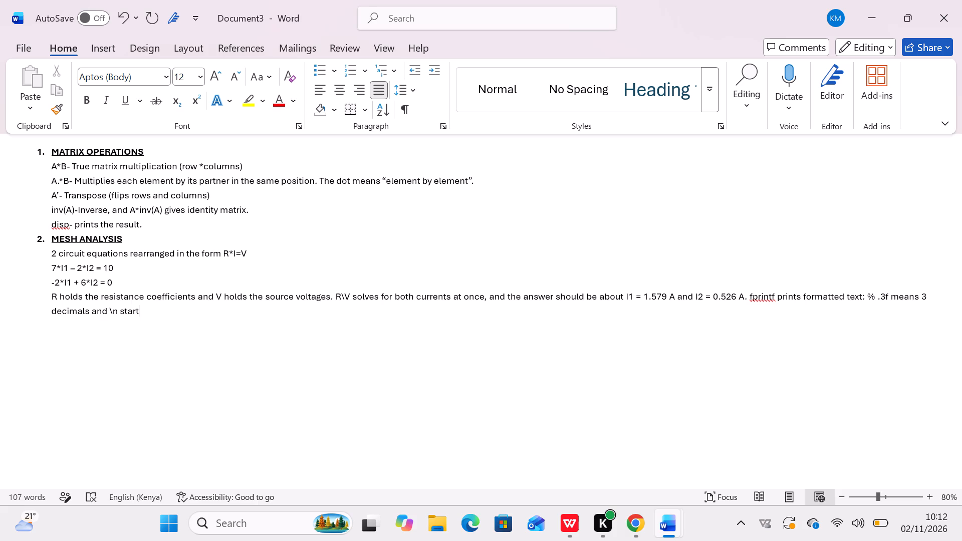
{"action": "key", "text": "s"}
{"action": "key", "text": "a"}
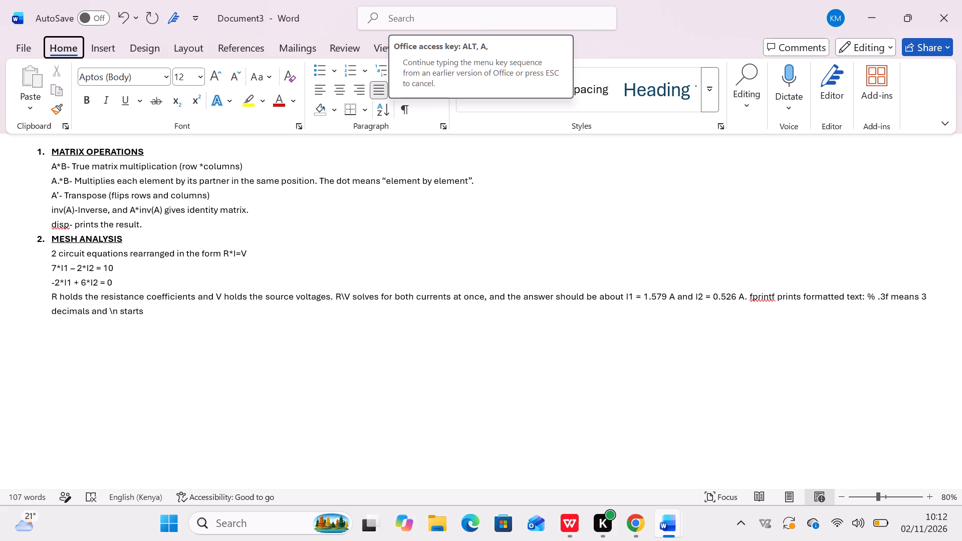
{"action": "left_click", "coordinate": [198, 305]}
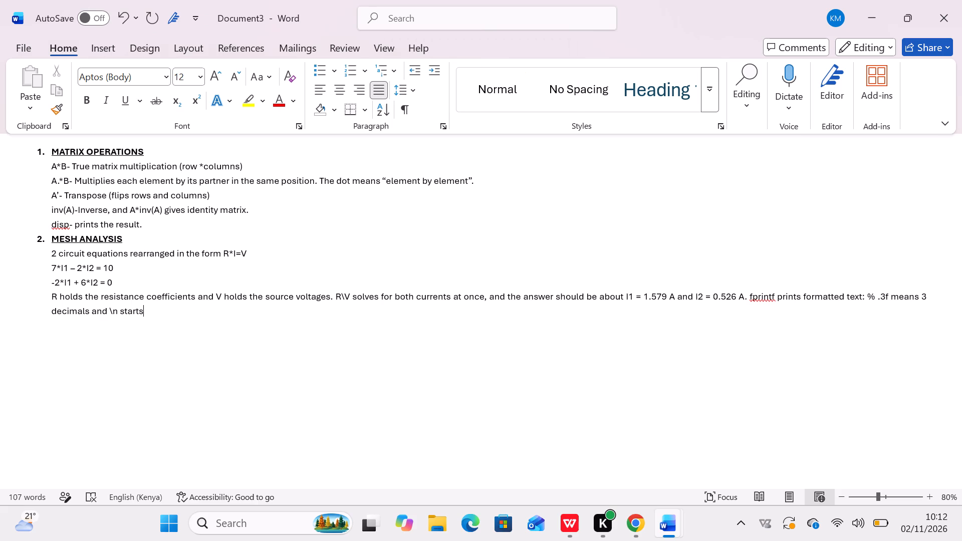
{"action": "key", "text": "space"}
{"action": "type", "text": "a"}
{"action": "key", "text": "space"}
{"action": "type", "text": "new"}
{"action": "type", "text": "vline"}
{"action": "key", "text": "period"}
Replace the stray "v" between "new" and "line" with a space.
{"action": "key", "text": "Left"}
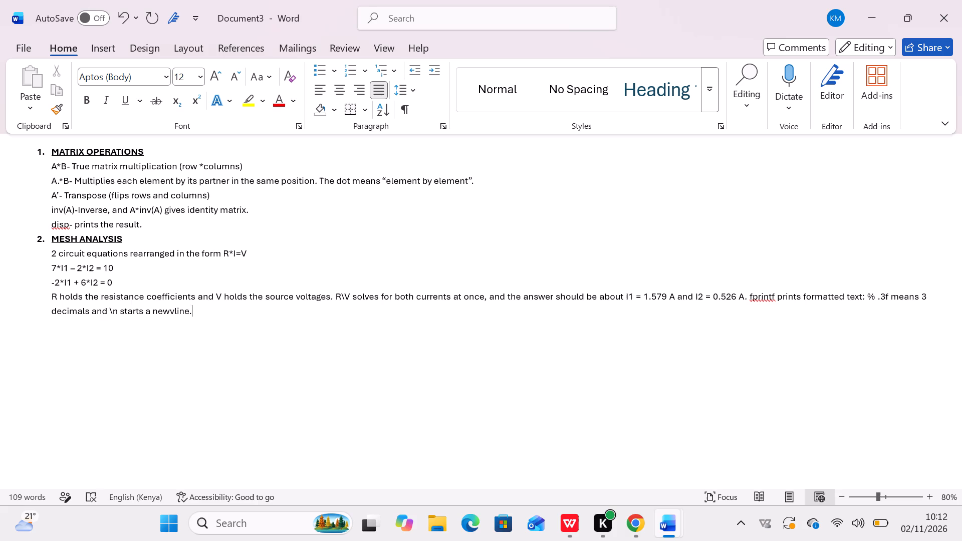
{"action": "key", "text": "Left"}
{"action": "key", "text": "Left"}
{"action": "key", "text": "Left"}
{"action": "key", "text": "Left"}
{"action": "key", "text": "BackSpace"}
{"action": "key", "text": "space"}
Start numbered item 3 below the mesh analysis paragraph with the heading text "IF/ELSE".
{"action": "left_click", "coordinate": [228, 313]}
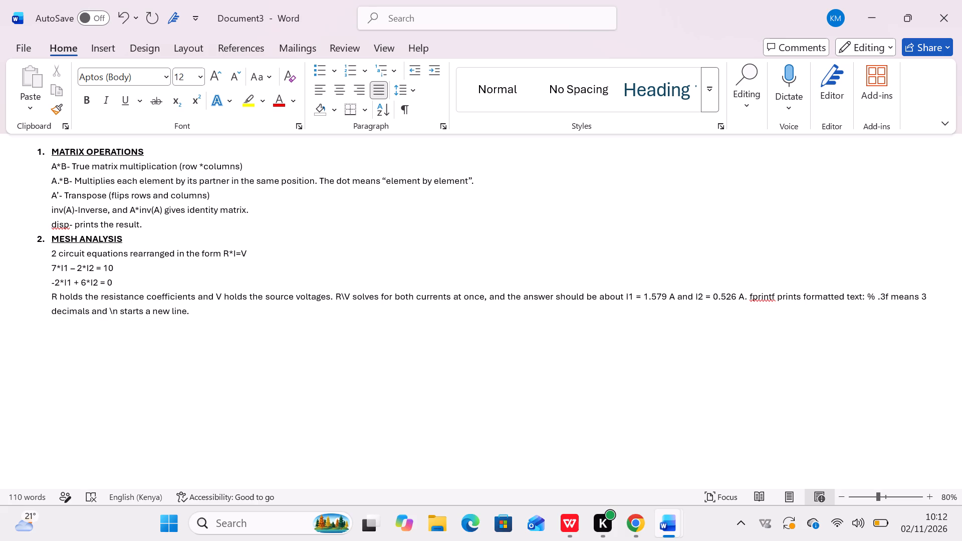
{"action": "key", "text": "Return"}
{"action": "key", "text": "3"}
{"action": "type", "text": "."}
{"action": "key", "text": "space"}
{"action": "type", "text": "IF"}
{"action": "type", "text": "/E"}
{"action": "type", "text": "LSSE"}
{"action": "key", "text": "BackSpace"}
{"action": "key", "text": "BackSpace"}
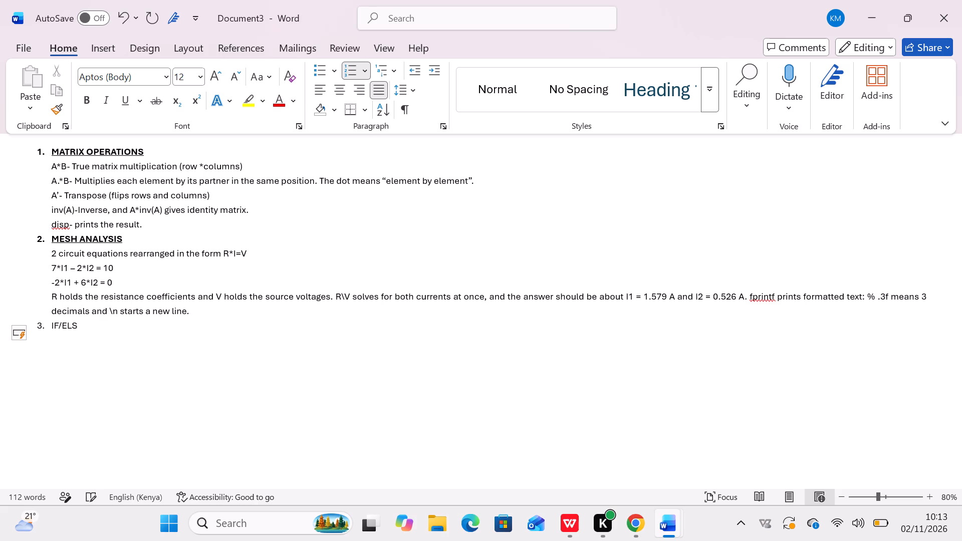
{"action": "key", "text": "e"}
Increase the indent of the numbered headings MATRIX OPERATIONS, MESH ANALYSIS and IF/ELSE together, leaving the body text in place.
{"action": "left_click", "coordinate": [40, 329]}
{"action": "left_click", "coordinate": [40, 329]}
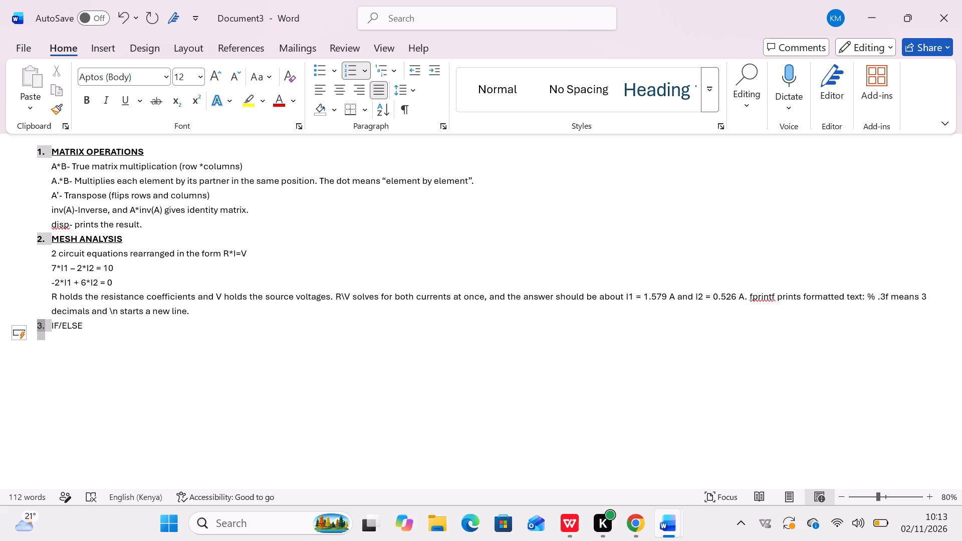
{"action": "left_click_drag", "start_coordinate": [40, 329], "coordinate": [84, 323]}
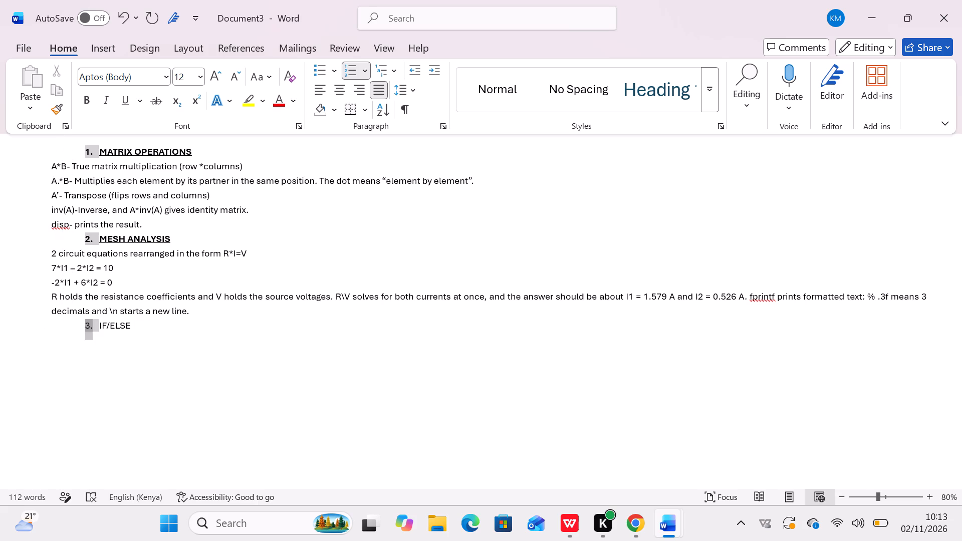
{"action": "left_click", "coordinate": [54, 333]}
Underline and bold the heading text "IF/ELSE" of numbered item 3.
{"action": "left_click", "coordinate": [85, 328]}
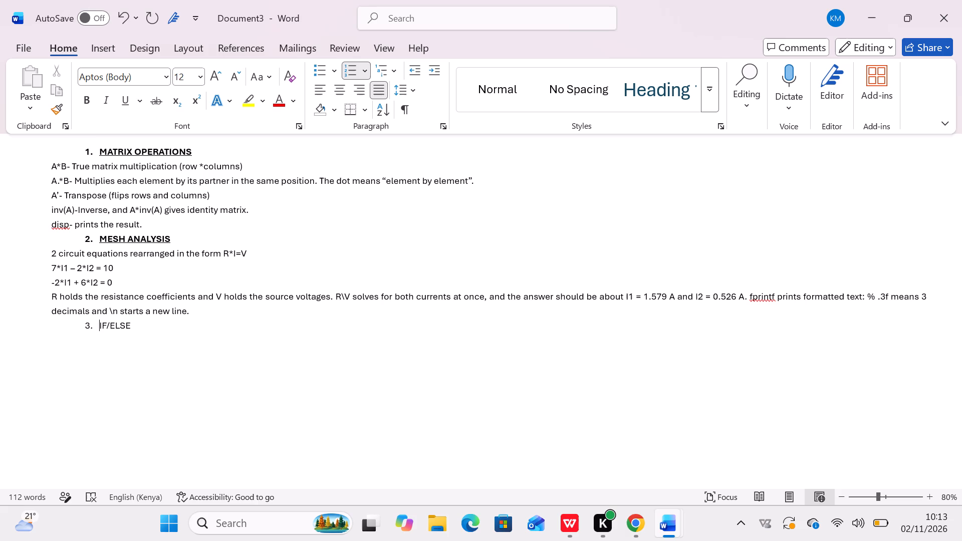
{"action": "scroll", "coordinate": [85, 328], "scroll_direction": "right", "scroll_amount": 4}
{"action": "left_click_drag", "start_coordinate": [95, 327], "coordinate": [141, 323]}
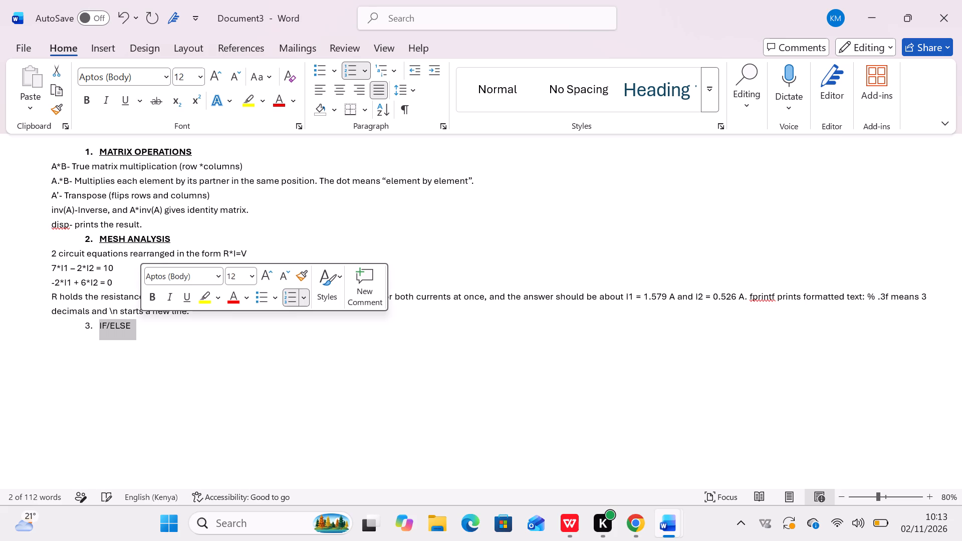
{"action": "left_click", "coordinate": [184, 297]}
{"action": "left_click", "coordinate": [150, 301]}
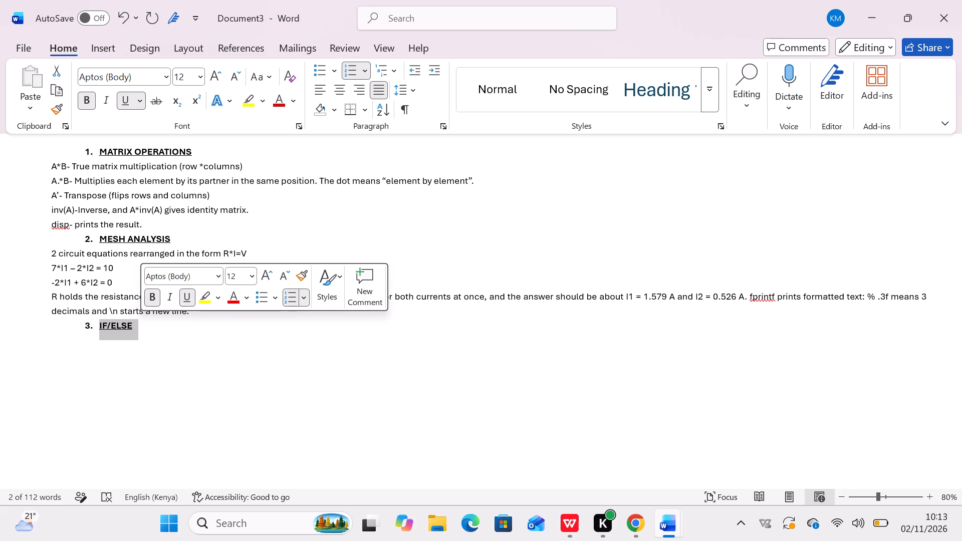
{"action": "left_click", "coordinate": [138, 330]}
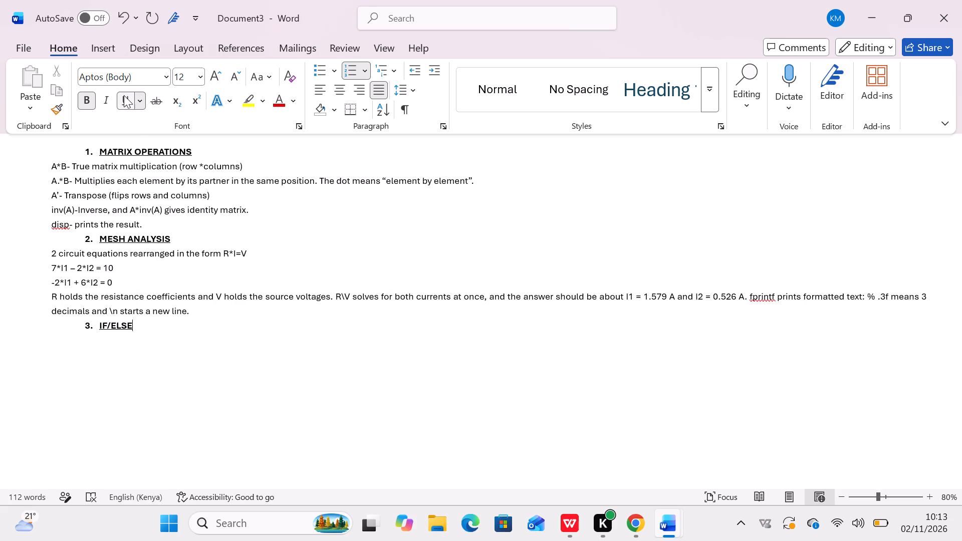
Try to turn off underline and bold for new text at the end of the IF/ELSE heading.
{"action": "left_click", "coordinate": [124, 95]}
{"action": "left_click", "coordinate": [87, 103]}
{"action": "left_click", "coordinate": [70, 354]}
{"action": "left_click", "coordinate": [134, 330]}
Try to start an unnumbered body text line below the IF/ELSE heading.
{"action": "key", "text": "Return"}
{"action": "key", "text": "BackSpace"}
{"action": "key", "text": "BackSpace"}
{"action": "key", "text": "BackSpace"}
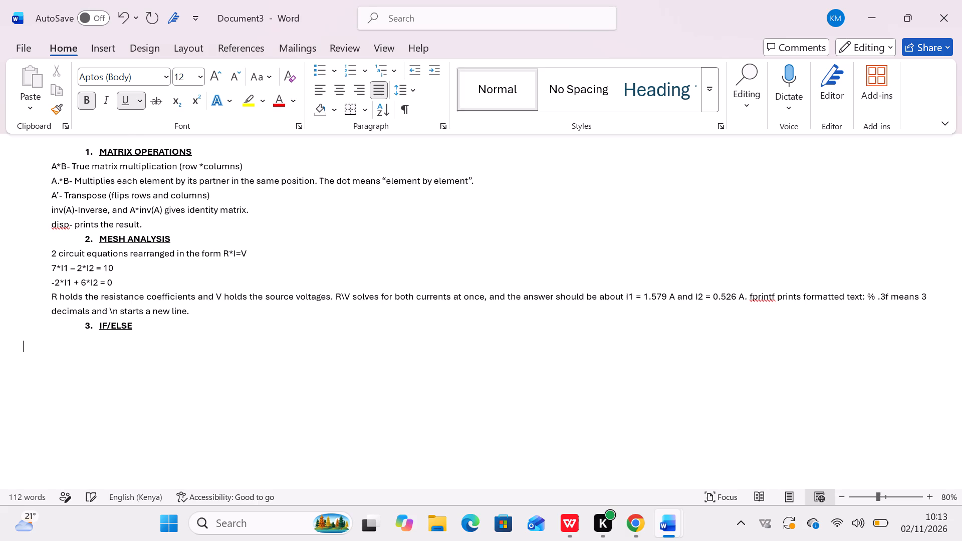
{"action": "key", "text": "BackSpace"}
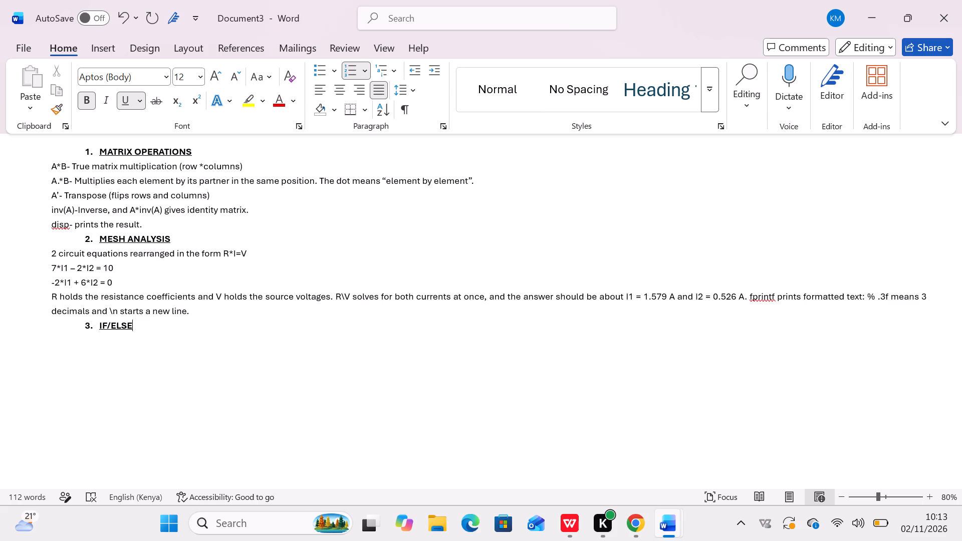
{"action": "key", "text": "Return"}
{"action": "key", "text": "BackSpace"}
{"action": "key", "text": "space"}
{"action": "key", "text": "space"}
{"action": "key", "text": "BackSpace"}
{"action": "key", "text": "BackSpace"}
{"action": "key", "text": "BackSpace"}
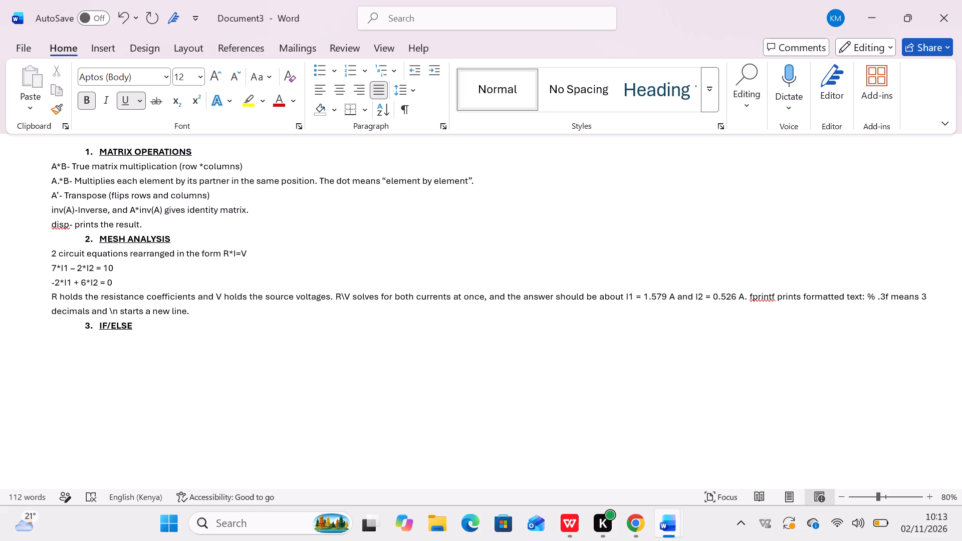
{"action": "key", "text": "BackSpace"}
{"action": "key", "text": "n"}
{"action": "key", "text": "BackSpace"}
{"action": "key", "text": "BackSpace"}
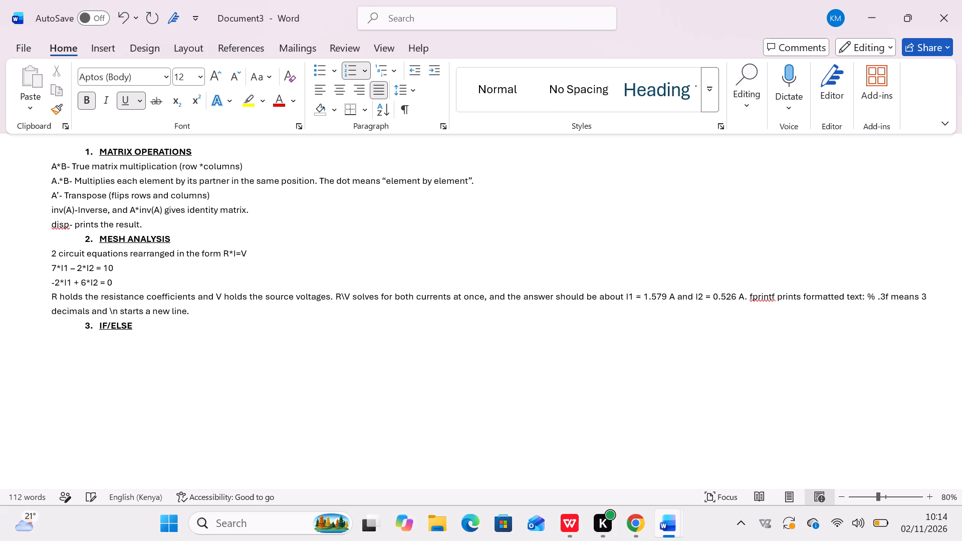
Left-align the IF/ELSE heading paragraph.
{"action": "left_click", "coordinate": [312, 90]}
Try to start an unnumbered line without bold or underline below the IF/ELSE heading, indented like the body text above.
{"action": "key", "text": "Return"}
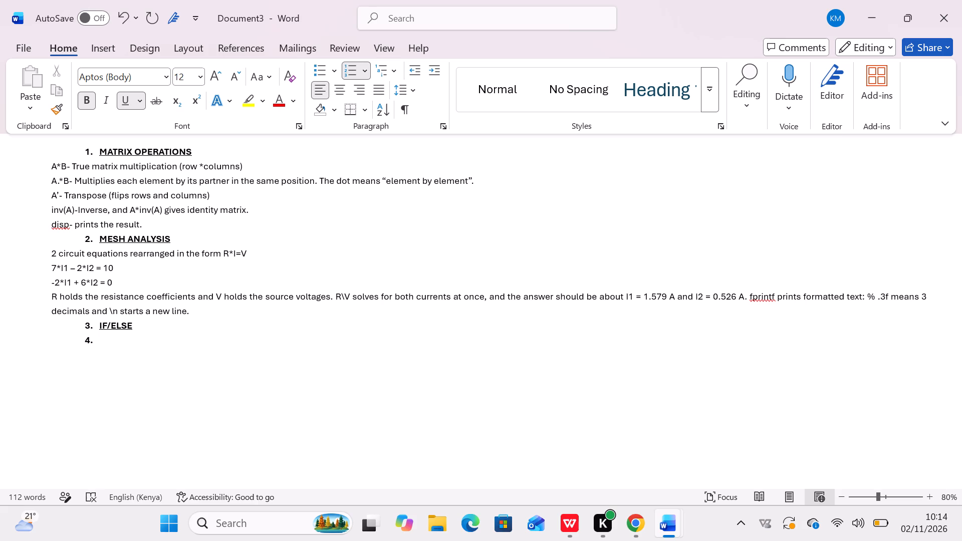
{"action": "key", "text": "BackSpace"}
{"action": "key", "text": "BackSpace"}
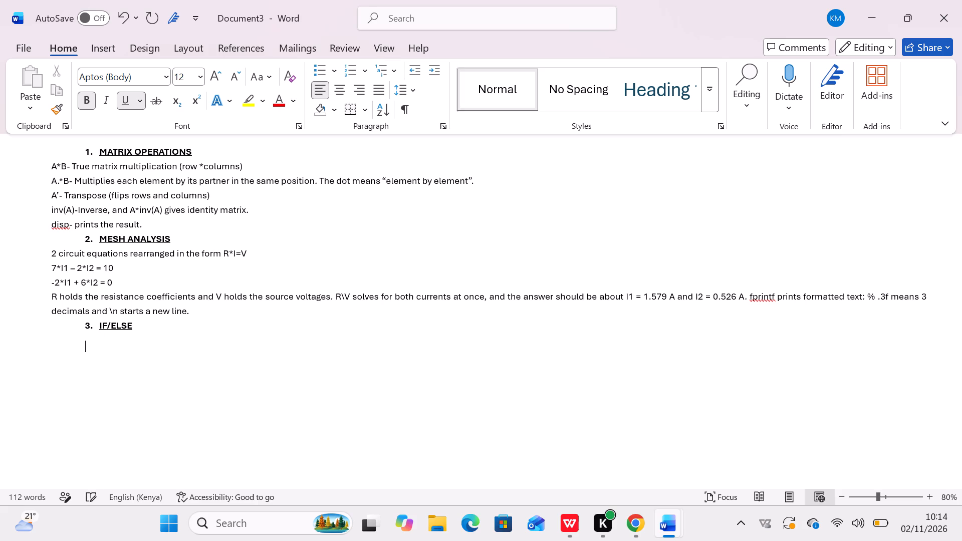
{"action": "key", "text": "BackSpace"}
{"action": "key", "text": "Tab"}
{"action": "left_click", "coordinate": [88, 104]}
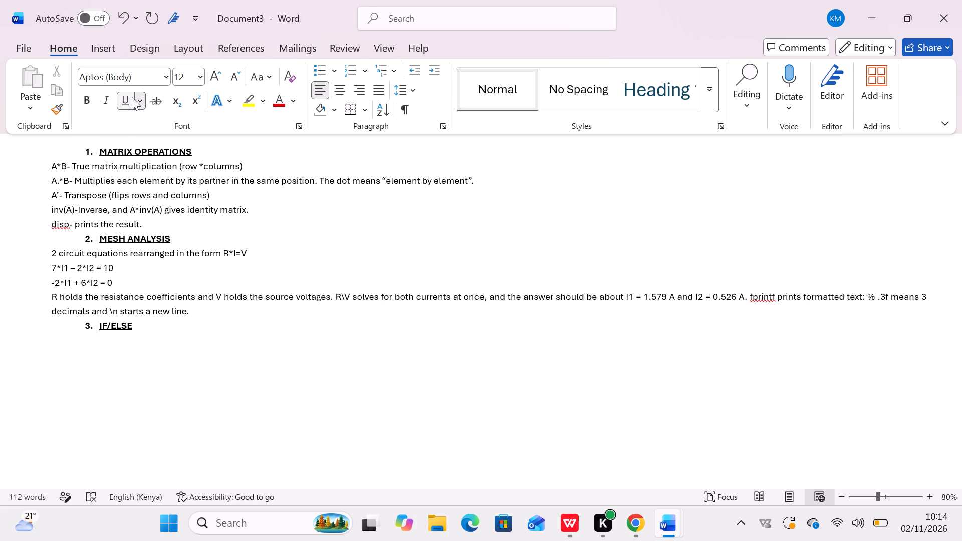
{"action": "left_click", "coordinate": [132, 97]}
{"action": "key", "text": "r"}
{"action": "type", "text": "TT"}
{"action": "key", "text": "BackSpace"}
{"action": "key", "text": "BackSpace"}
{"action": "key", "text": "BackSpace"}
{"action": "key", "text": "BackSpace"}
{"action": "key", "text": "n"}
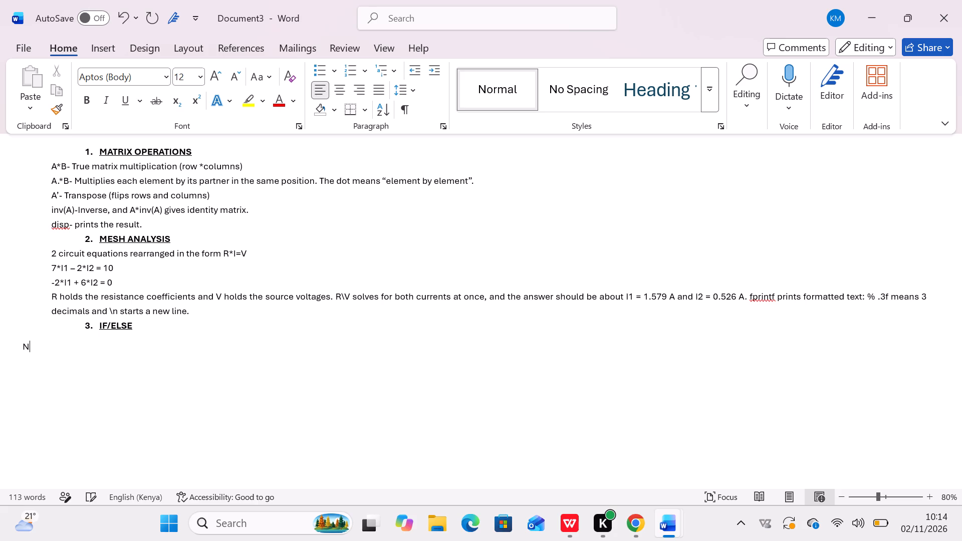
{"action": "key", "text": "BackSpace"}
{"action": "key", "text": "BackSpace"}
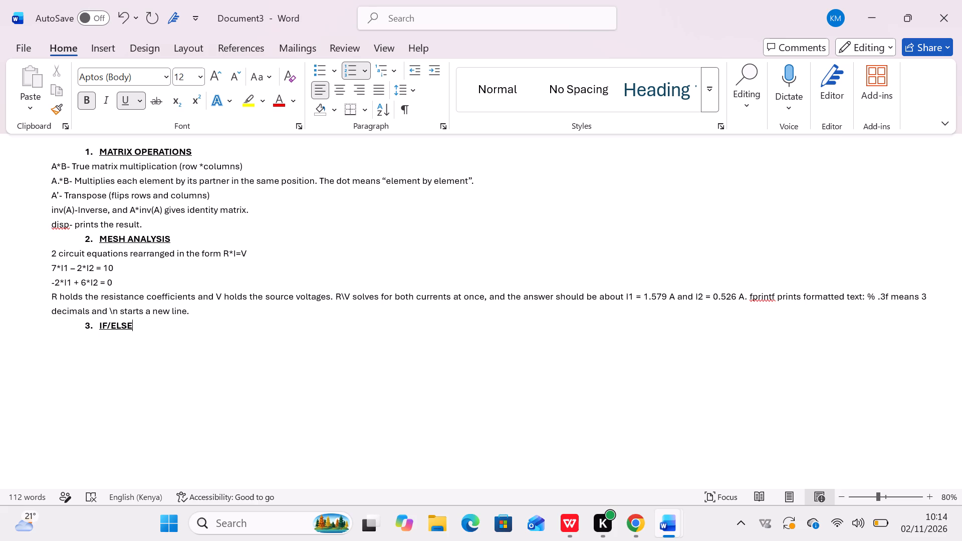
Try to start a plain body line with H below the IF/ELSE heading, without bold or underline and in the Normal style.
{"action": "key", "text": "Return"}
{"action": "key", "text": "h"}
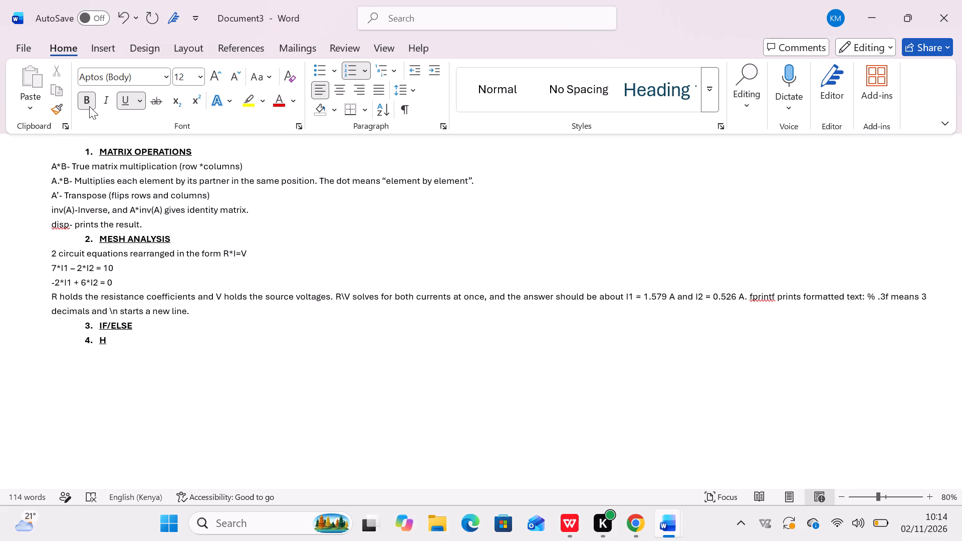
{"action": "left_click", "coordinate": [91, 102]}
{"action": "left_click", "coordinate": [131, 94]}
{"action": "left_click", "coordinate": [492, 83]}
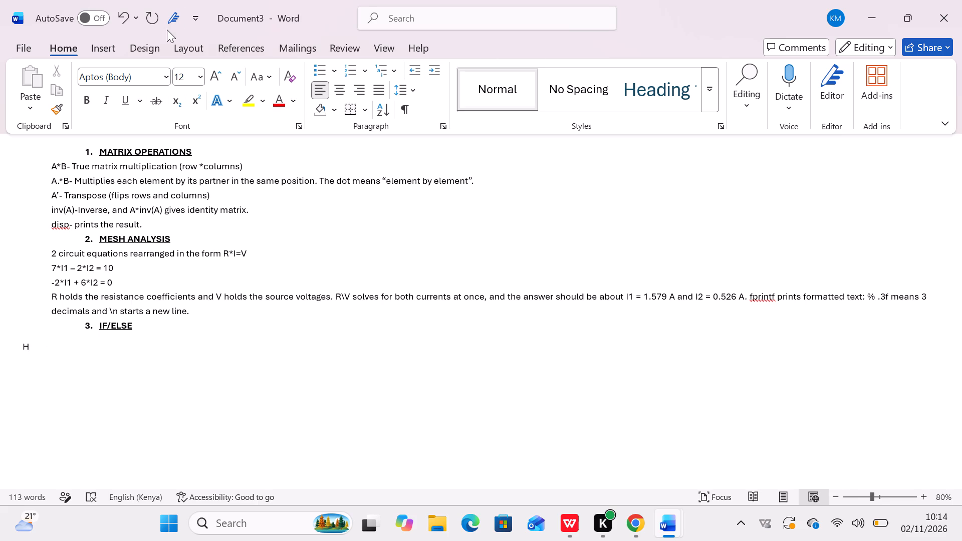
Undo the body-line attempts and heading formatting back to plain IF/ELSE text with the original heading indents, and retype the heading's final E.
{"action": "left_click", "coordinate": [128, 24]}
{"action": "left_click", "coordinate": [128, 24]}
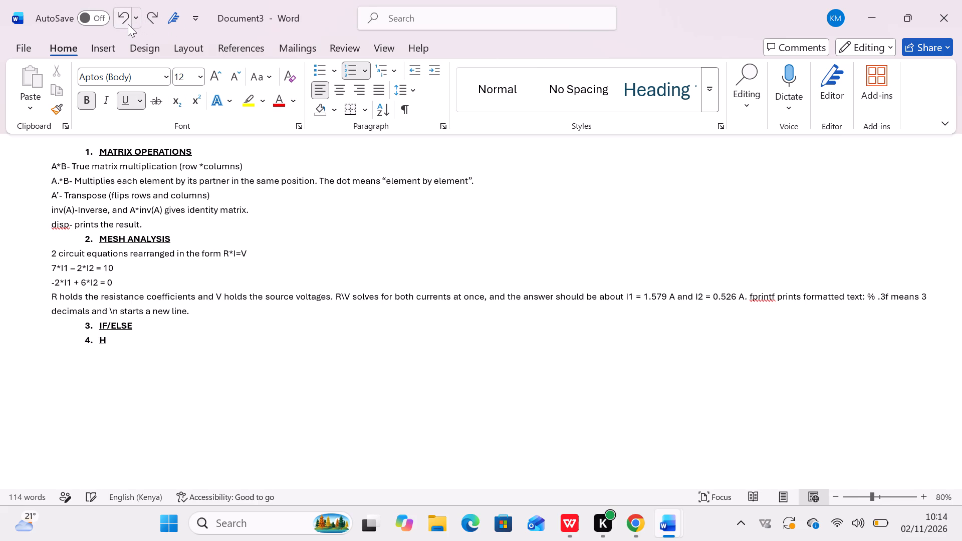
{"action": "left_click", "coordinate": [128, 24]}
{"action": "left_click", "coordinate": [128, 24]}
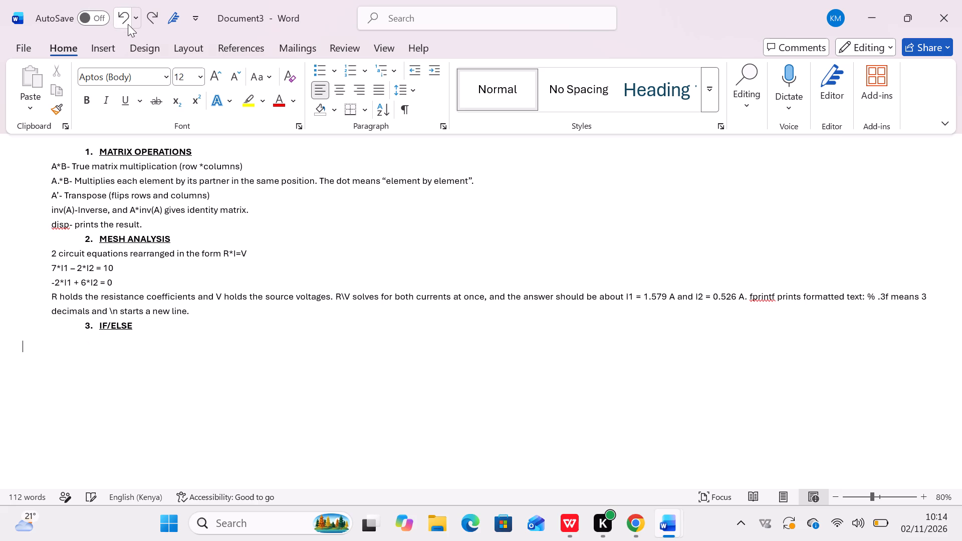
{"action": "left_click", "coordinate": [128, 24]}
{"action": "right_click", "coordinate": [128, 24]}
{"action": "left_click", "coordinate": [128, 24]}
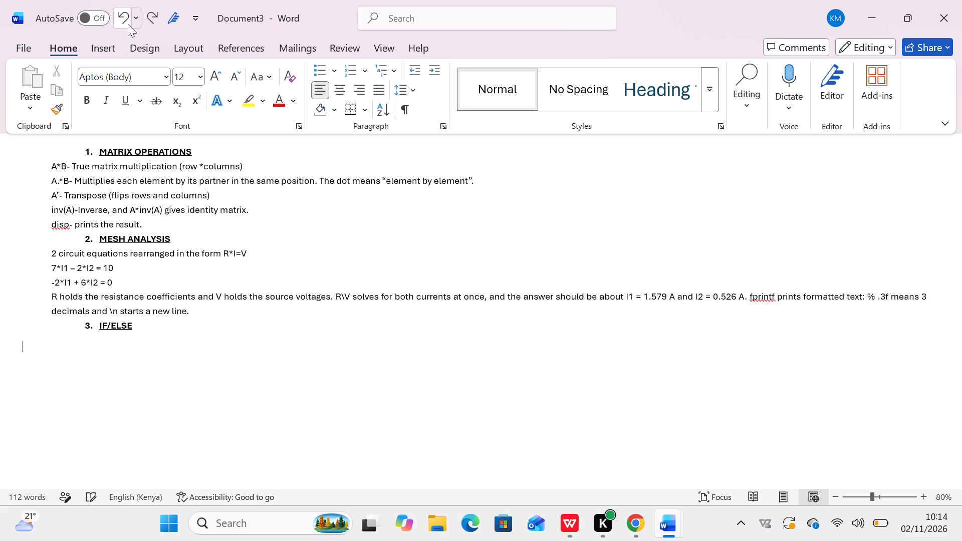
{"action": "left_click", "coordinate": [128, 24]}
{"action": "left_click", "coordinate": [128, 24]}
{"action": "left_click", "coordinate": [128, 24]}
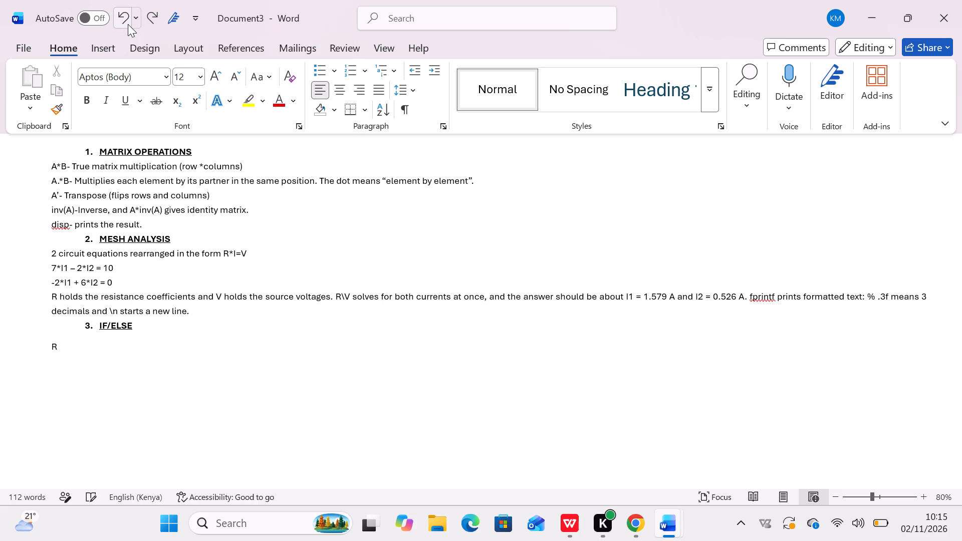
{"action": "left_click", "coordinate": [128, 24]}
{"action": "left_click", "coordinate": [128, 24]}
{"action": "left_click", "coordinate": [128, 24]}
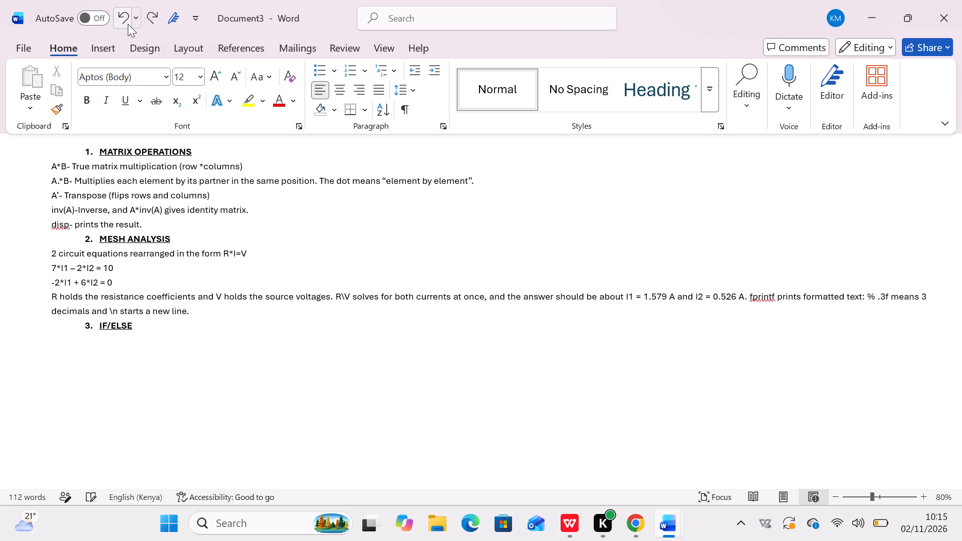
{"action": "left_click", "coordinate": [128, 24]}
{"action": "left_click", "coordinate": [128, 24]}
{"action": "left_click", "coordinate": [128, 24]}
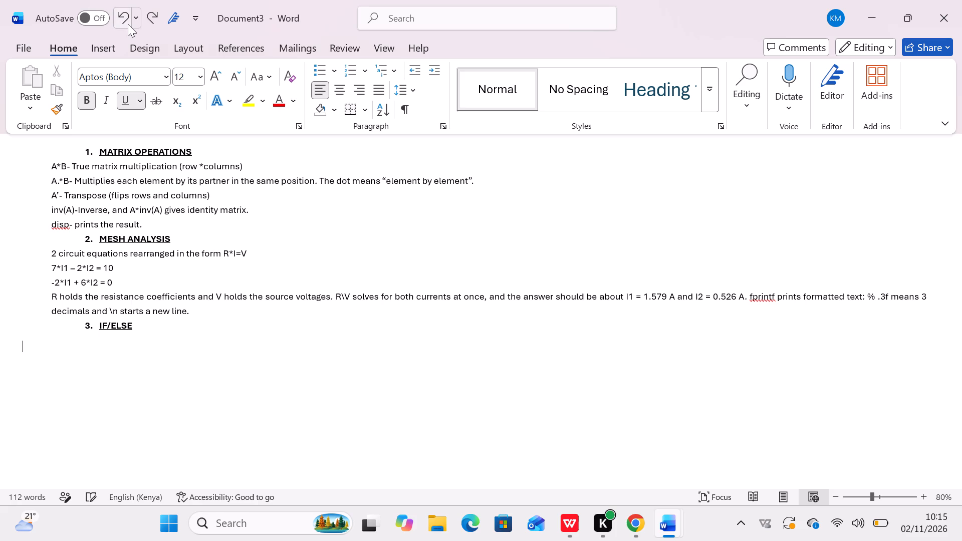
{"action": "left_click", "coordinate": [128, 24]}
{"action": "left_click", "coordinate": [128, 24]}
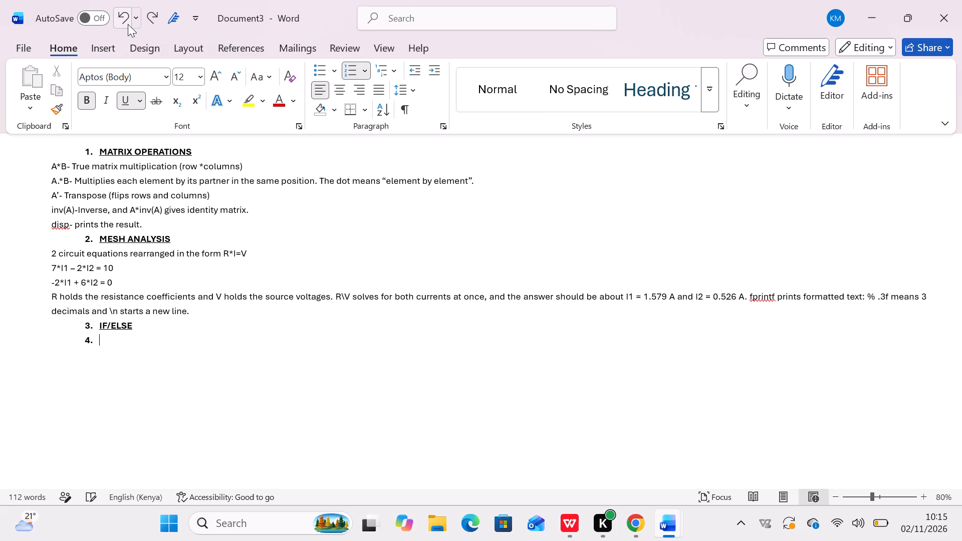
{"action": "left_click", "coordinate": [128, 24]}
{"action": "left_click", "coordinate": [128, 24]}
{"action": "left_click", "coordinate": [128, 24]}
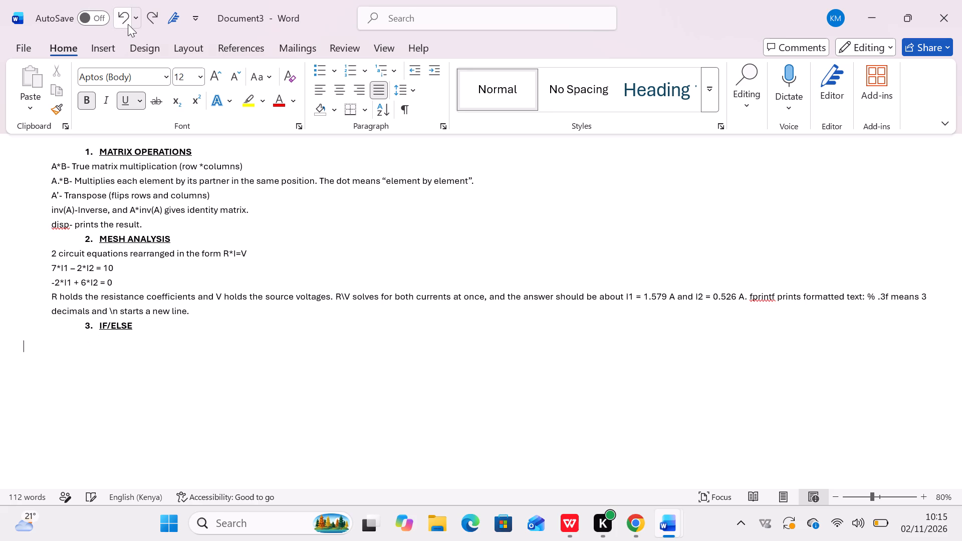
{"action": "left_click", "coordinate": [128, 24]}
{"action": "left_click", "coordinate": [128, 24]}
{"action": "left_click", "coordinate": [128, 24]}
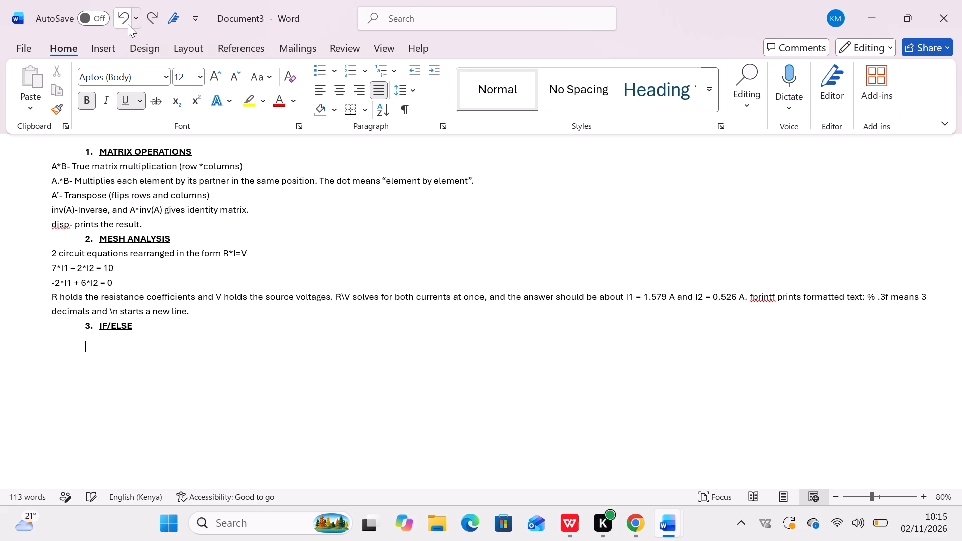
{"action": "left_click", "coordinate": [128, 24]}
{"action": "left_click", "coordinate": [128, 24]}
{"action": "left_click", "coordinate": [128, 24]}
{"action": "left_click", "coordinate": [128, 24]}
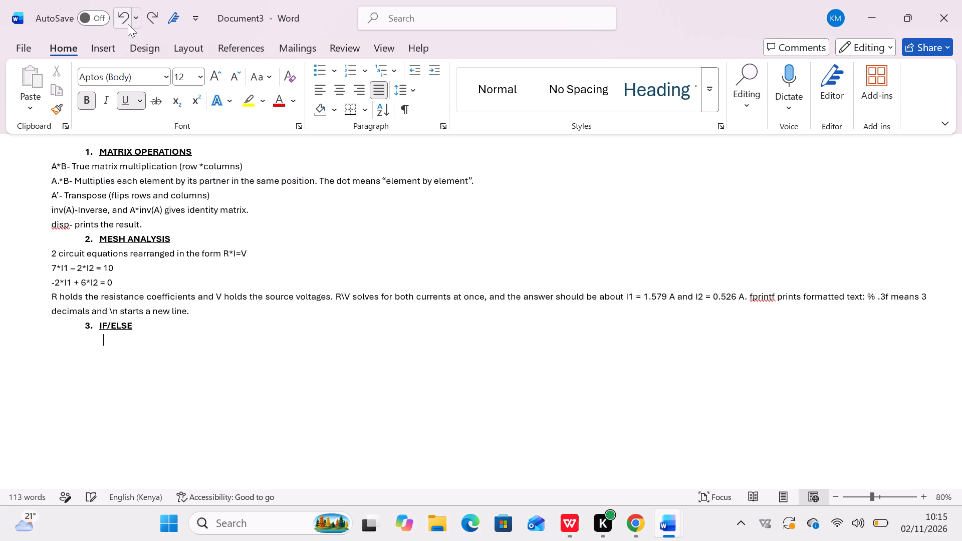
{"action": "left_click", "coordinate": [128, 24]}
{"action": "left_click", "coordinate": [128, 24]}
{"action": "left_click", "coordinate": [128, 24]}
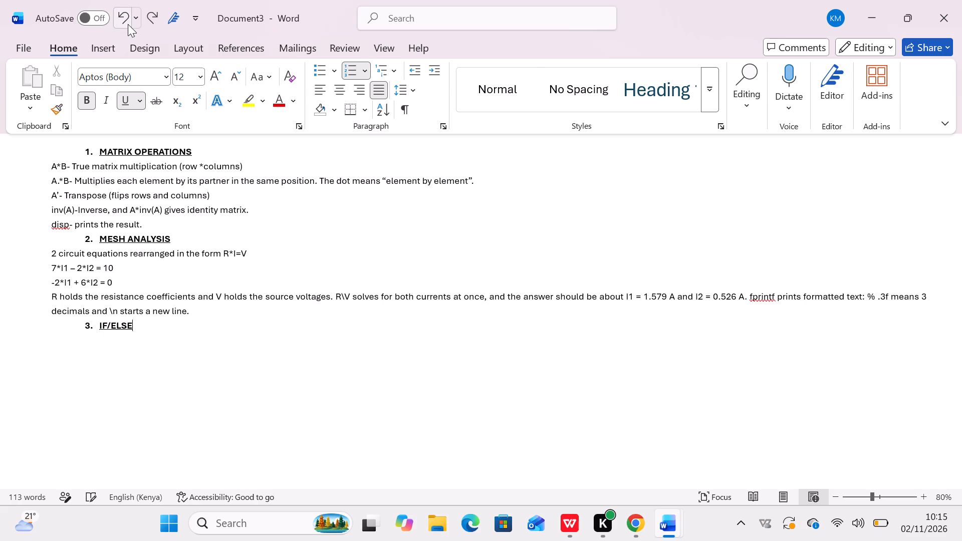
{"action": "left_click", "coordinate": [128, 24]}
{"action": "left_click", "coordinate": [128, 24]}
{"action": "left_click", "coordinate": [128, 24]}
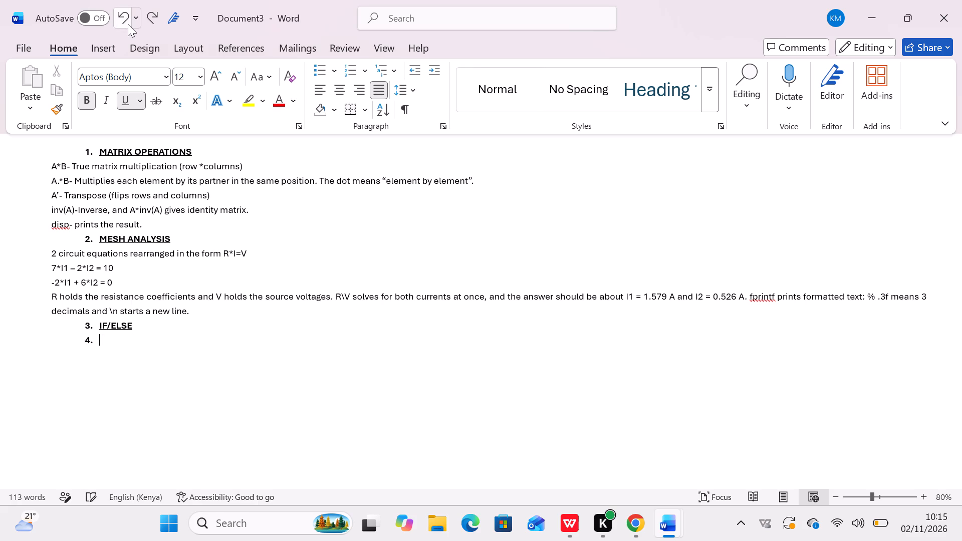
{"action": "left_click", "coordinate": [128, 24]}
{"action": "left_click", "coordinate": [128, 24]}
{"action": "left_click", "coordinate": [128, 24]}
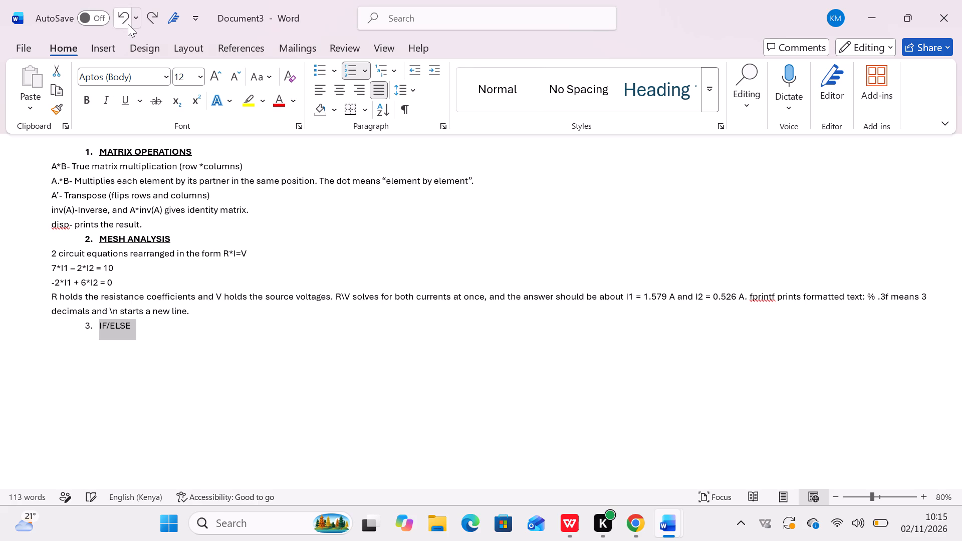
{"action": "left_click", "coordinate": [128, 24]}
{"action": "left_click", "coordinate": [128, 24]}
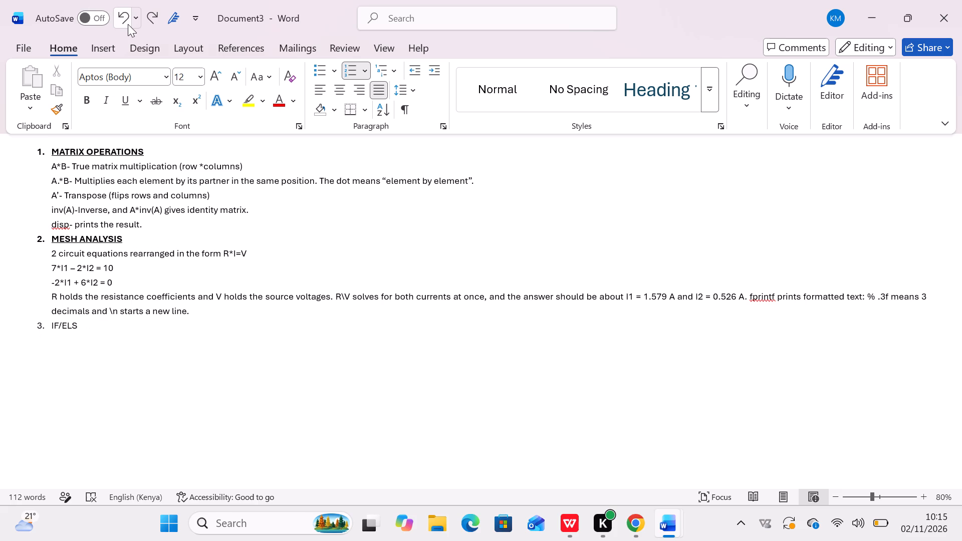
{"action": "key", "text": "e"}
Underline and bold the IF/ELSE heading text.
{"action": "left_click", "coordinate": [53, 330]}
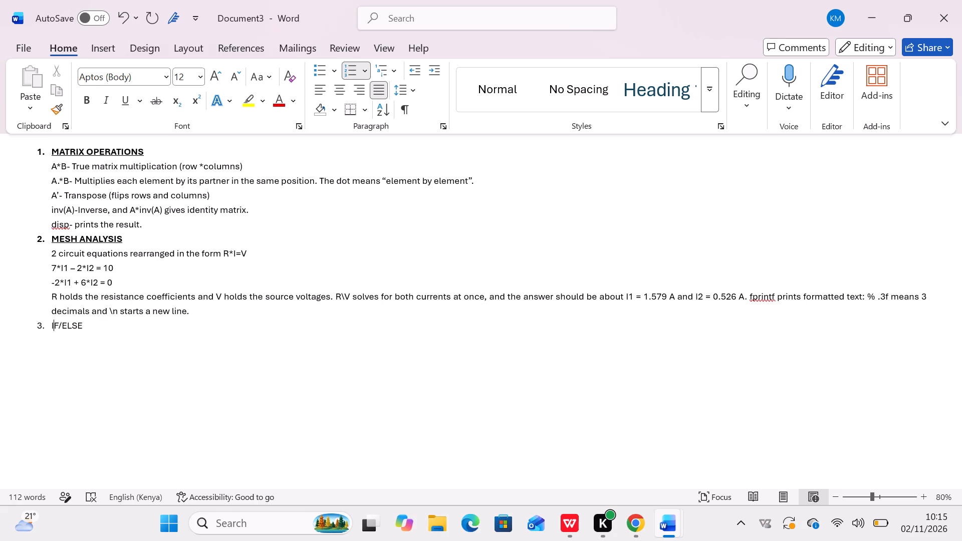
{"action": "left_click", "coordinate": [50, 327]}
{"action": "left_click_drag", "start_coordinate": [50, 327], "coordinate": [99, 325]}
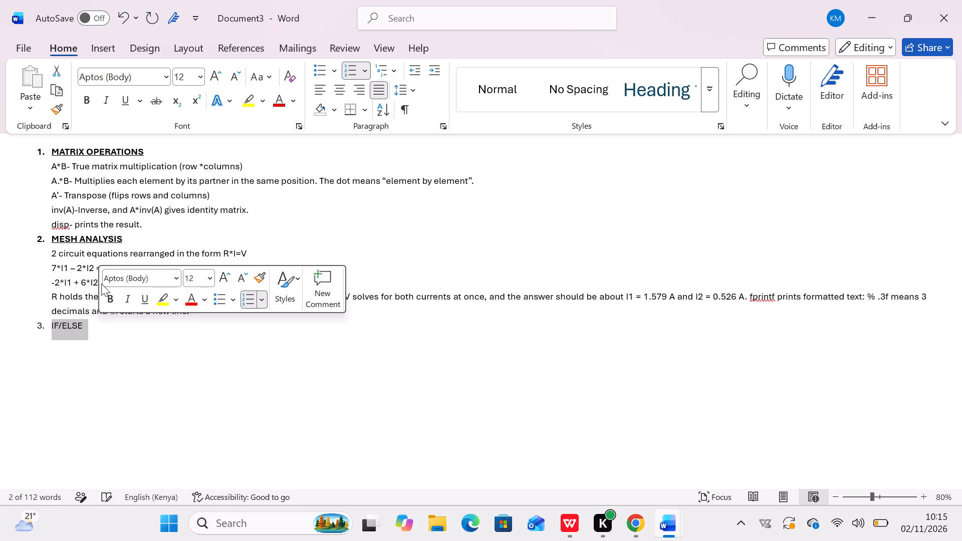
{"action": "left_click", "coordinate": [138, 295]}
{"action": "left_click", "coordinate": [112, 295]}
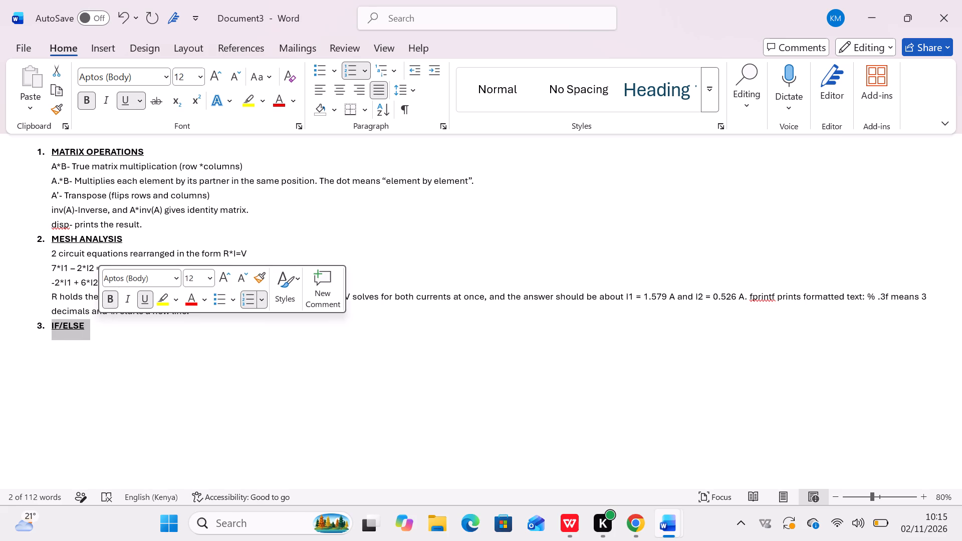
{"action": "left_click", "coordinate": [95, 332]}
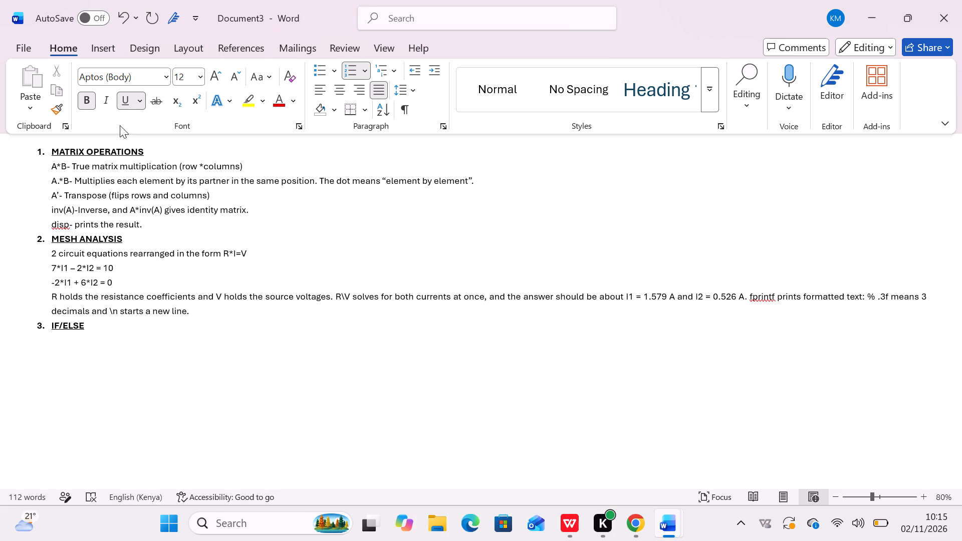
Start an unnumbered body line below the IF/ELSE heading with bold and underline turned off, keeping the text indent.
{"action": "key", "text": "Return"}
{"action": "left_click", "coordinate": [84, 108]}
{"action": "left_click", "coordinate": [130, 94]}
{"action": "key", "text": "BackSpace"}
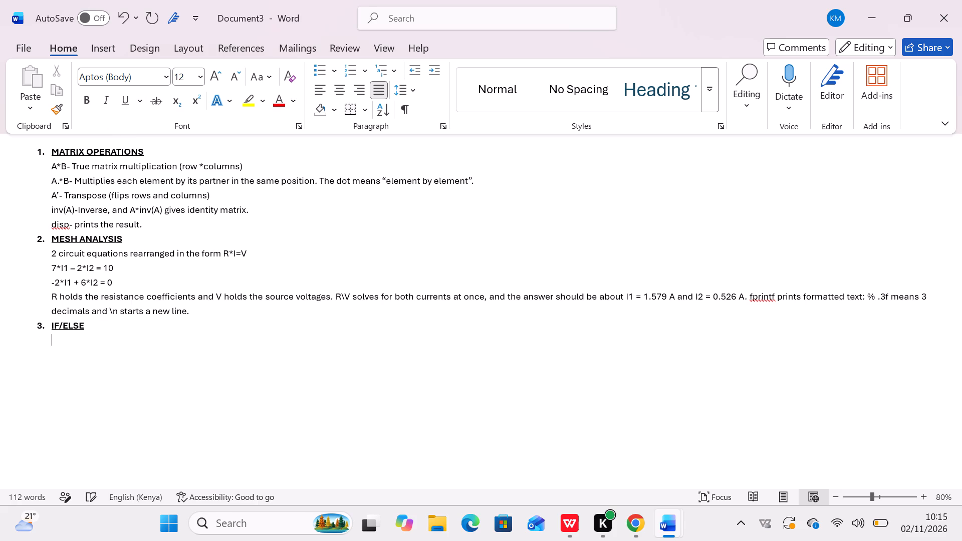